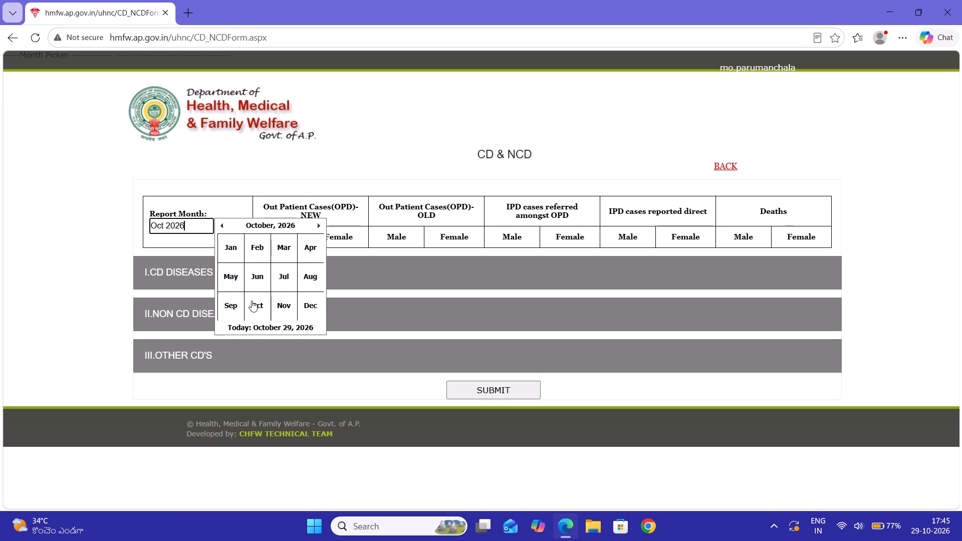
Expand the CD Diseases section and enter 0 in all ten fields of the Cholera row.
left_click(193, 268)
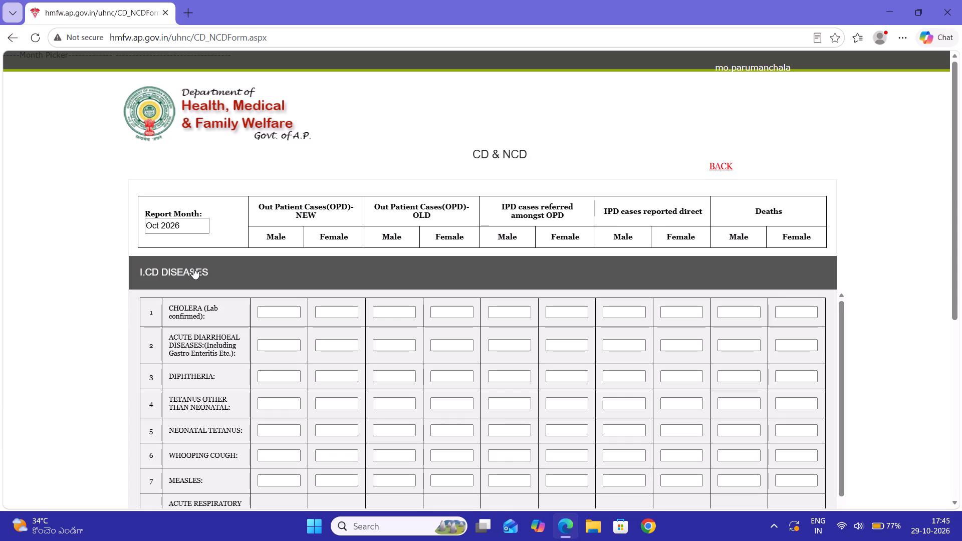
left_click(281, 313)
key("0")
key("Tab")
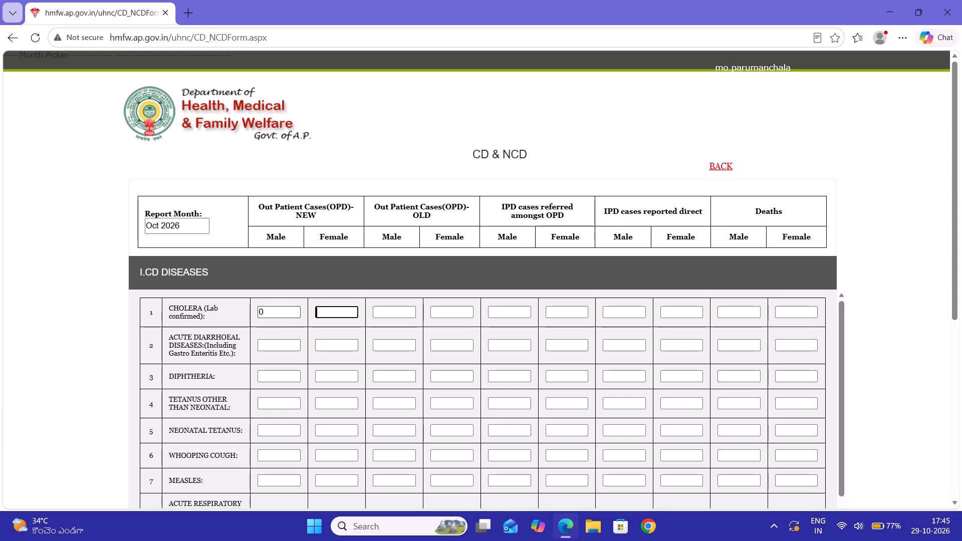
key("0")
key("Tab")
key("0")
key("Tab")
key("0")
key("Tab")
key("0")
key("Tab")
key("0")
key("Tab")
key("0")
key("Tab")
type("00")
key("BackSpace")
key("Tab")
key("0")
key("Tab")
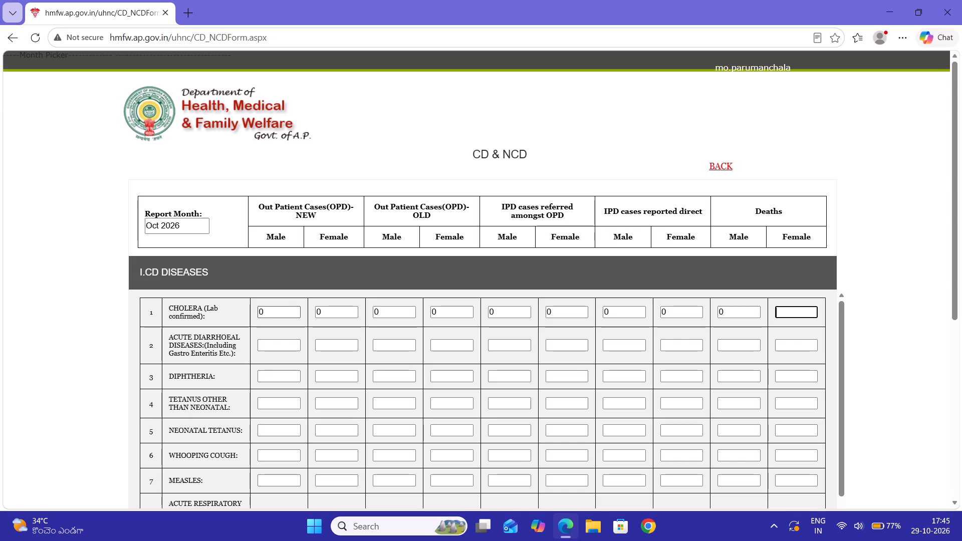
key("0")
key("Tab")
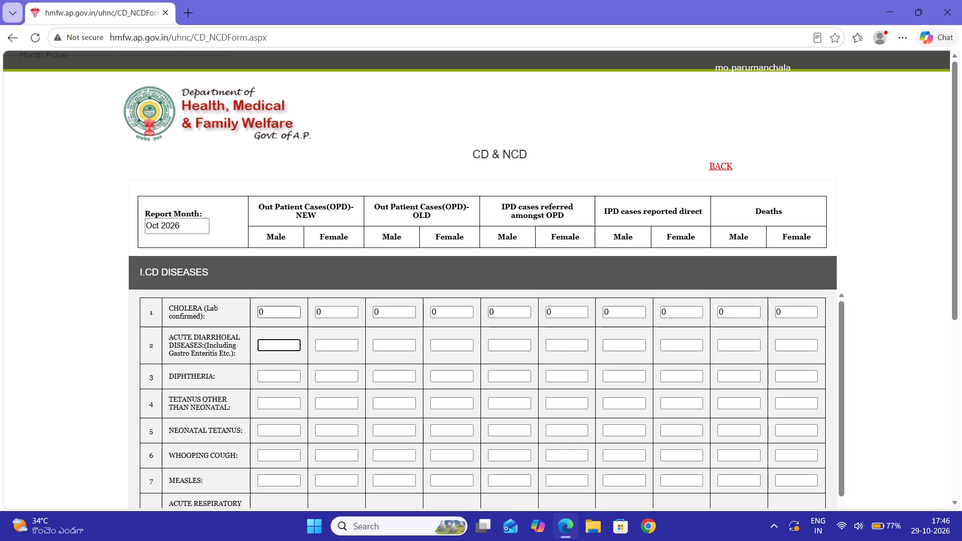
Fill the Acute Diarrhoeal Diseases row: new OPD 28 male, 19 female; old OPD 8 male, 9 female; 0 in all IPD and Deaths fields.
type("28")
key("Tab")
type("19")
key("Tab")
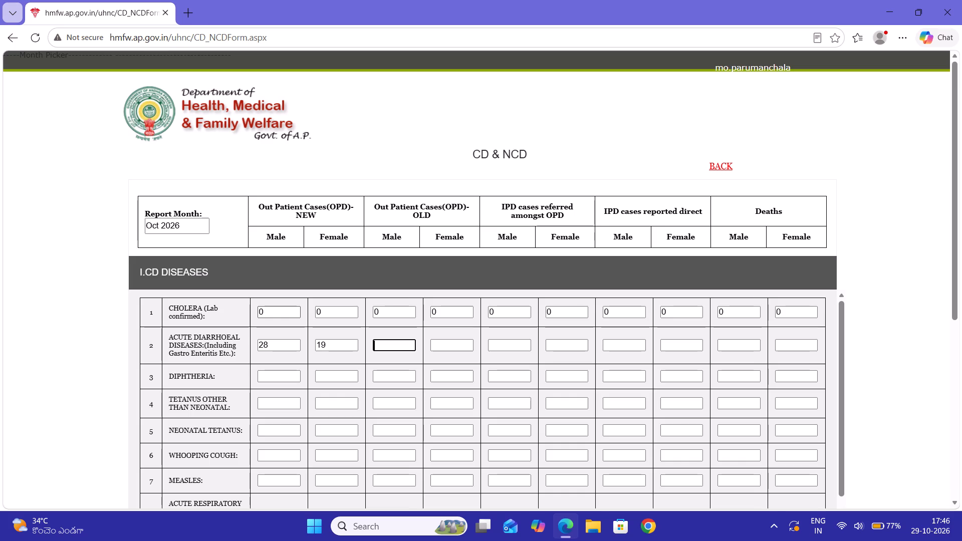
key("8")
key("Tab")
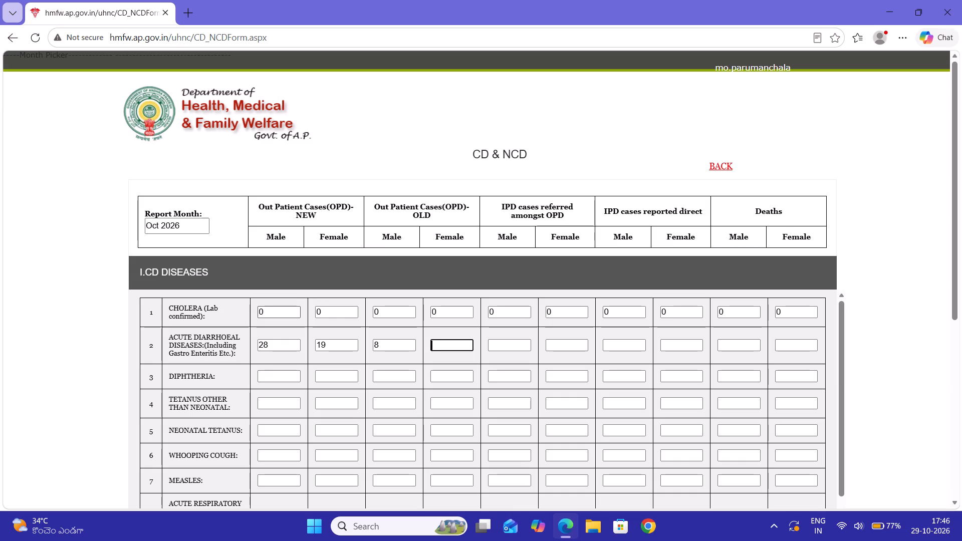
key("9")
key("Tab")
key("0")
key("Tab")
key("0")
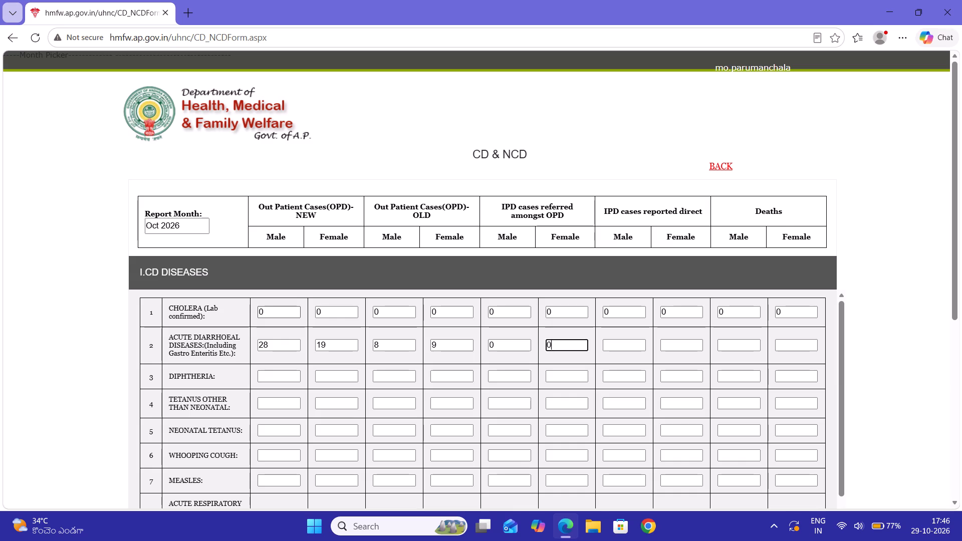
key("Tab")
key("0")
key("Tab")
key("0")
key("Tab")
key("0")
key("Tab")
key("0")
key("Tab")
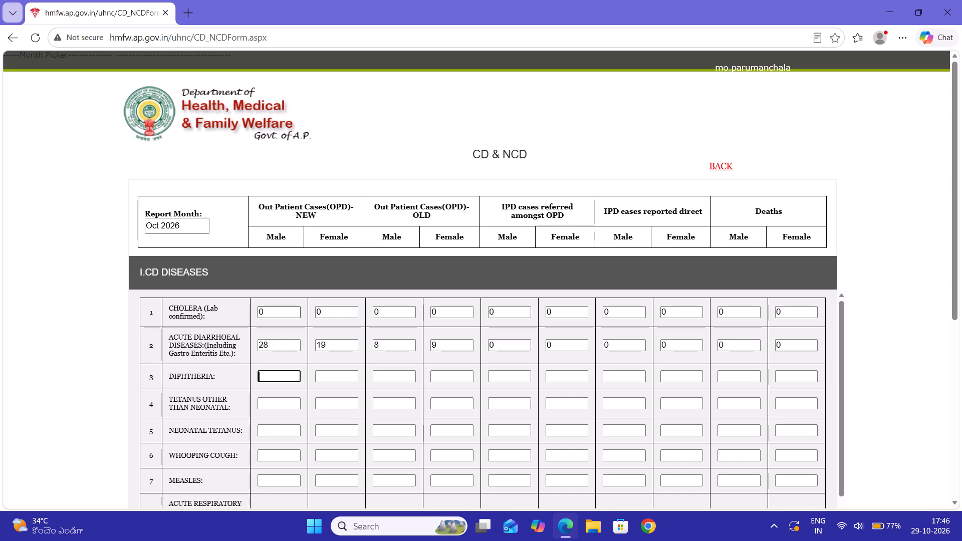
Enter 0 in all ten fields of the Diphtheria row, from new OPD male through female deaths.
key("Tab")
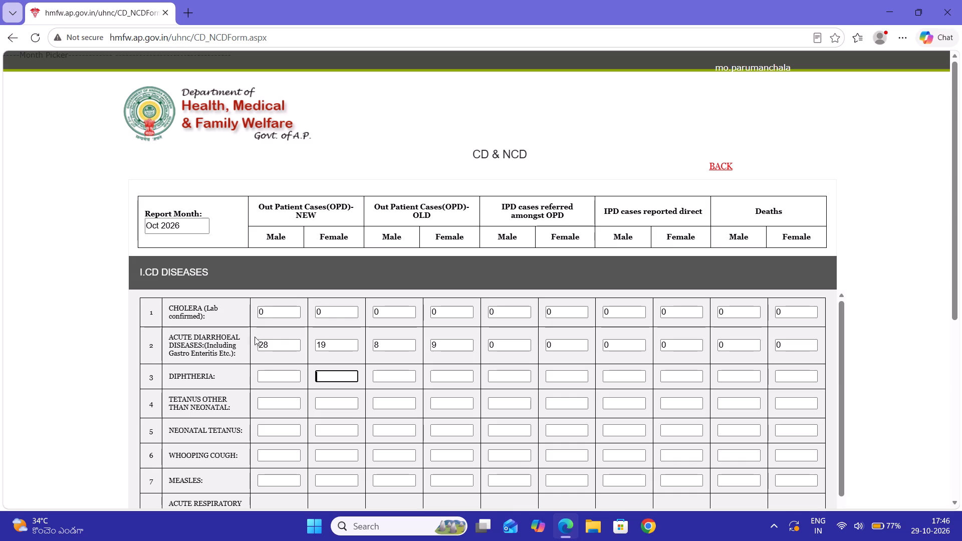
left_click(268, 374)
key("0")
key("Tab")
key("0")
key("Tab")
key("0")
key("Tab")
key("0")
key("Tab")
key("0")
key("Tab")
key("0")
key("Tab")
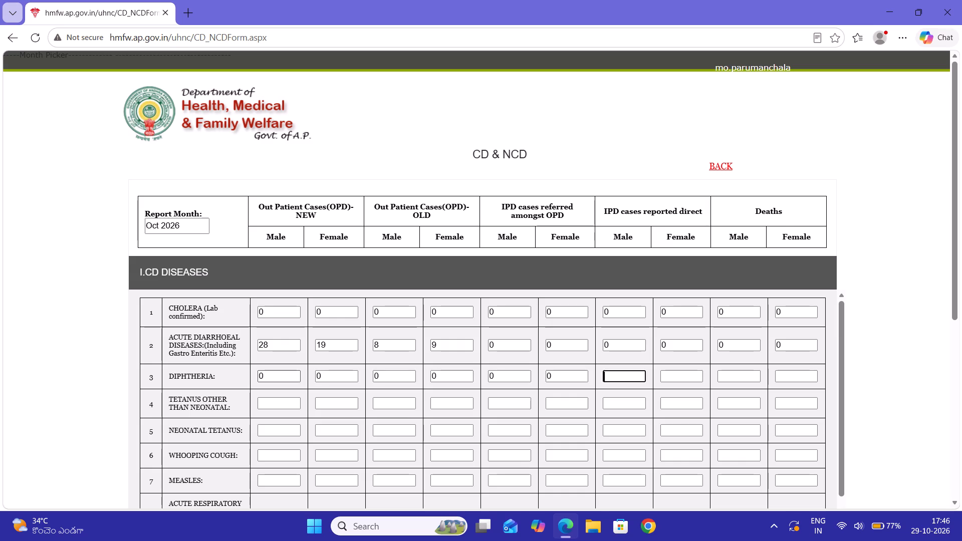
key("0")
key("Tab")
key("0")
key("Tab")
key("Tab")
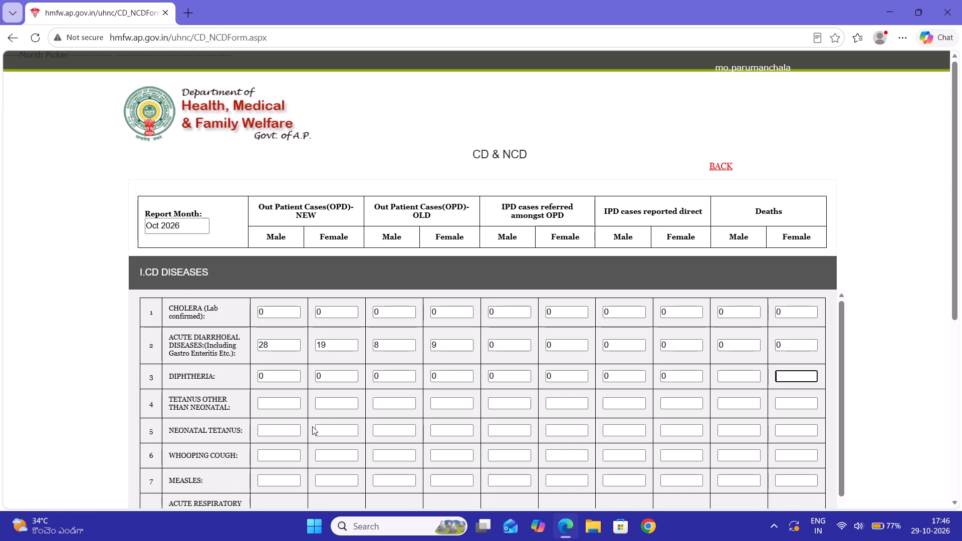
left_click(723, 374)
key("0")
key("Tab")
key("0")
key("Tab")
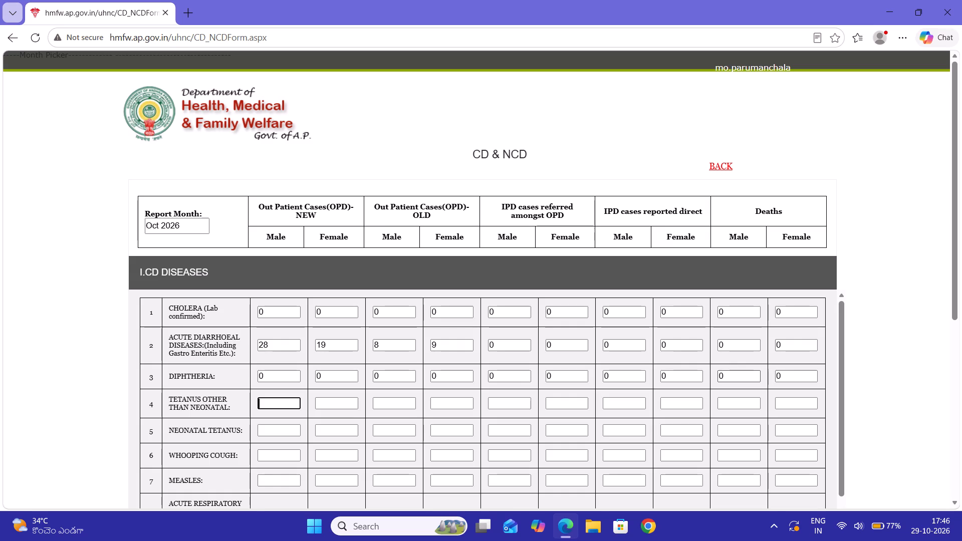
Enter 0 in all ten fields of the Tetanus Other Than Neonatal row.
key("0")
key("Tab")
key("0")
key("Tab")
key("0")
key("Tab")
key("0")
key("Tab")
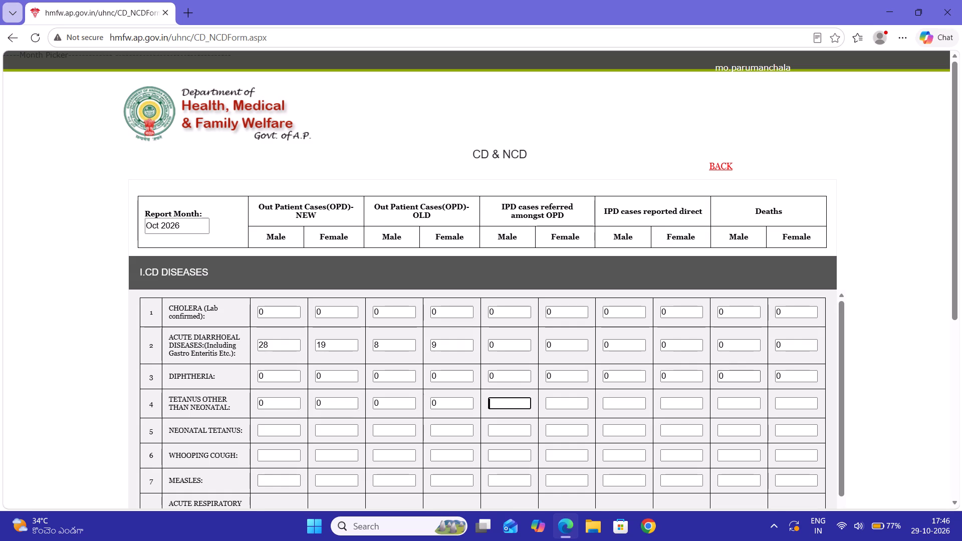
key("0")
key("Tab")
key("0")
key("Tab")
key("0")
key("Tab")
key("0")
key("Tab")
key("0")
key("Tab")
key("0")
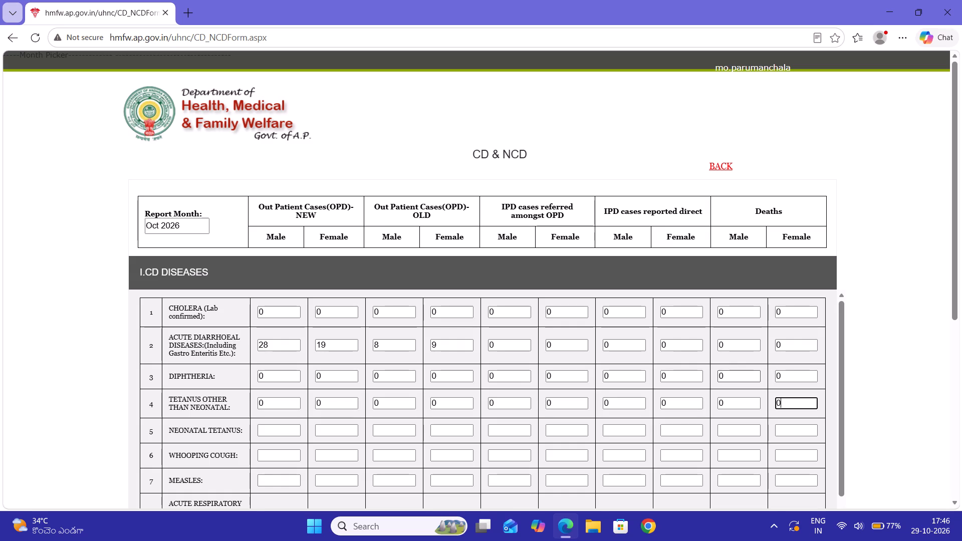
key("Tab")
Enter 0 in all ten male and female fields of the Neonatal Tetanus row.
key("0")
key("Tab")
key("0")
key("Tab")
key("0")
key("Tab")
key("0")
key("Tab")
key("0")
key("Tab")
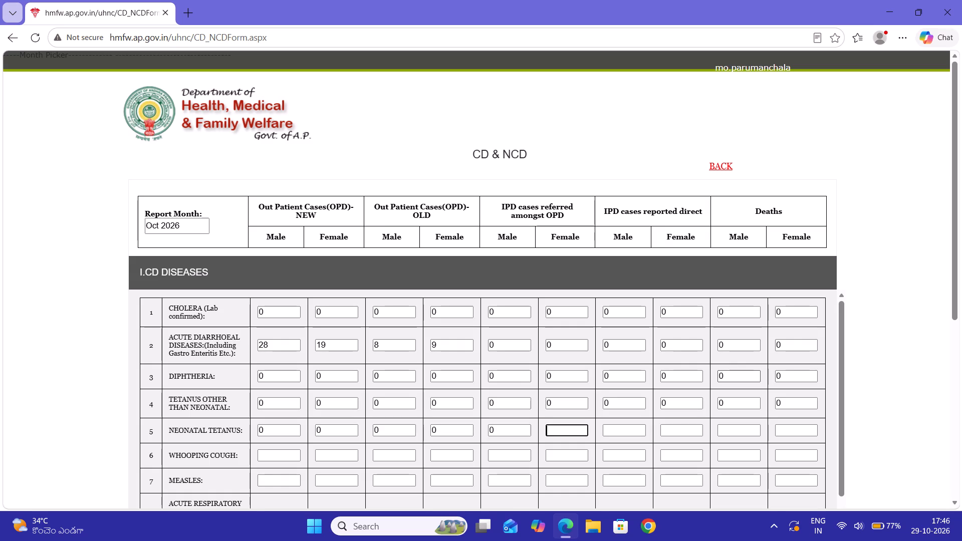
key("0")
key("Tab")
key("0")
key("Tab")
key("0")
key("Tab")
key("0")
key("Tab")
key("0")
key("Tab")
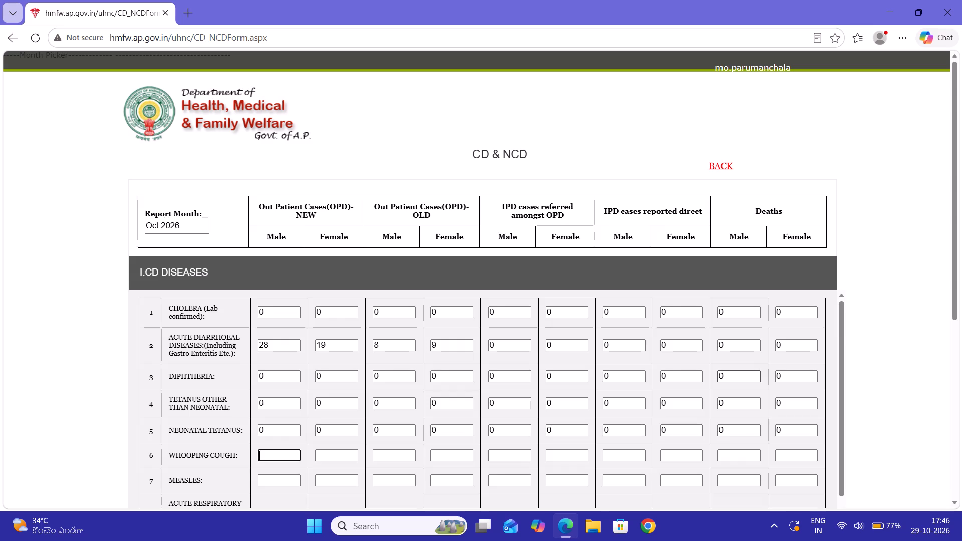
Enter 0 in all ten male and female fields of the Whooping Cough row.
key("0")
key("Tab")
key("0")
key("Tab")
key("0")
key("Tab")
key("0")
key("Tab")
key("0")
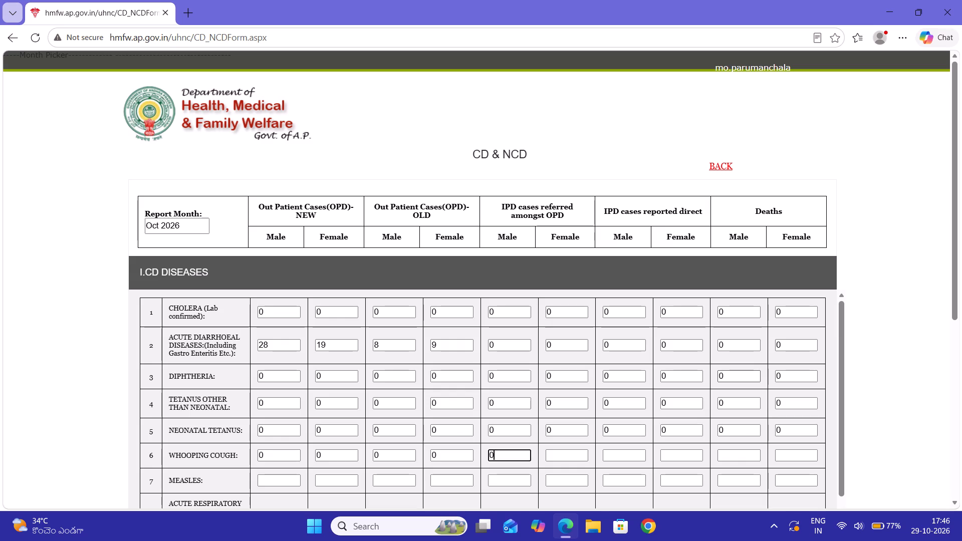
key("Tab")
key("0")
key("Tab")
key("0")
key("Tab")
key("0")
key("Tab")
key("0")
key("Tab")
key("0")
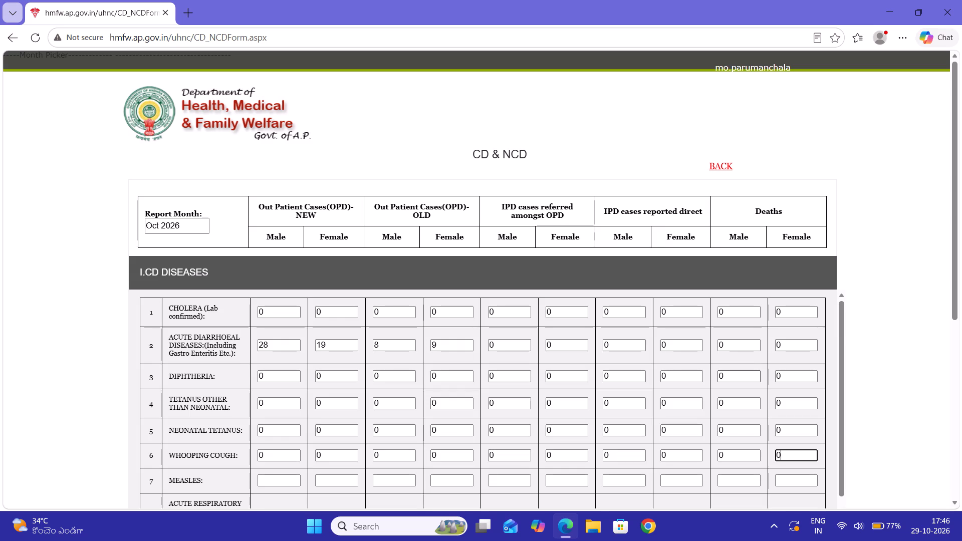
key("Tab")
Enter 0 in all ten male and female fields of the Measles row.
key("0")
key("Tab")
key("0")
key("Tab")
key("0")
key("Tab")
key("0")
key("Tab")
key("0")
key("Tab")
key("0")
key("Tab")
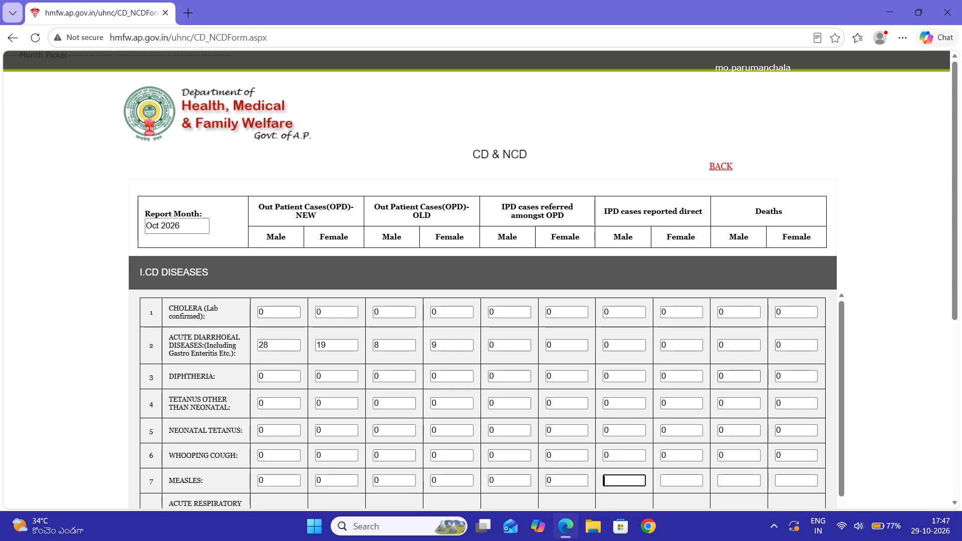
key("0")
key("Tab")
key("0")
key("Tab")
key("0")
key("Tab")
key("0")
key("Tab")
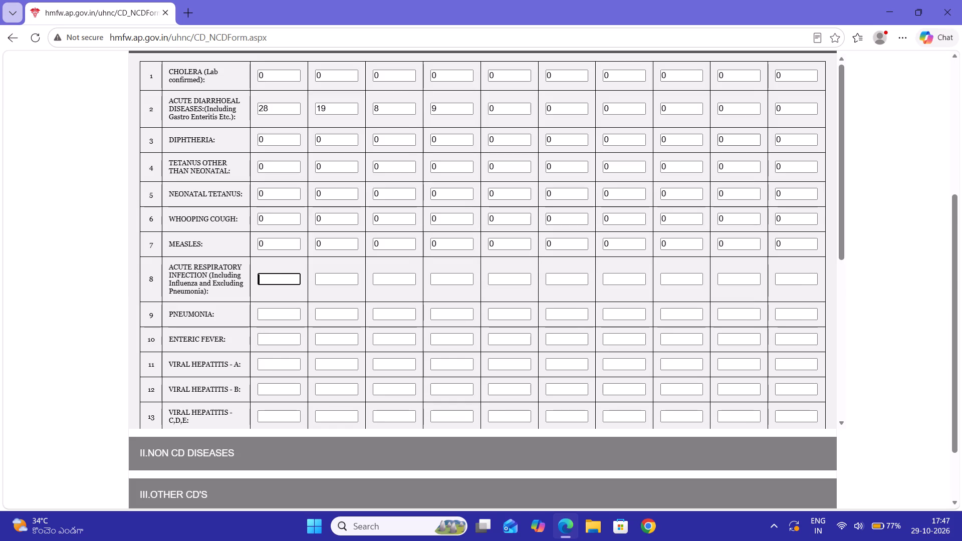
Fill the Acute Respiratory Infection row with 39 and 43 in the first two fields and 0 in the remaining eight.
type("39")
key("Tab")
type("43")
key("Tab")
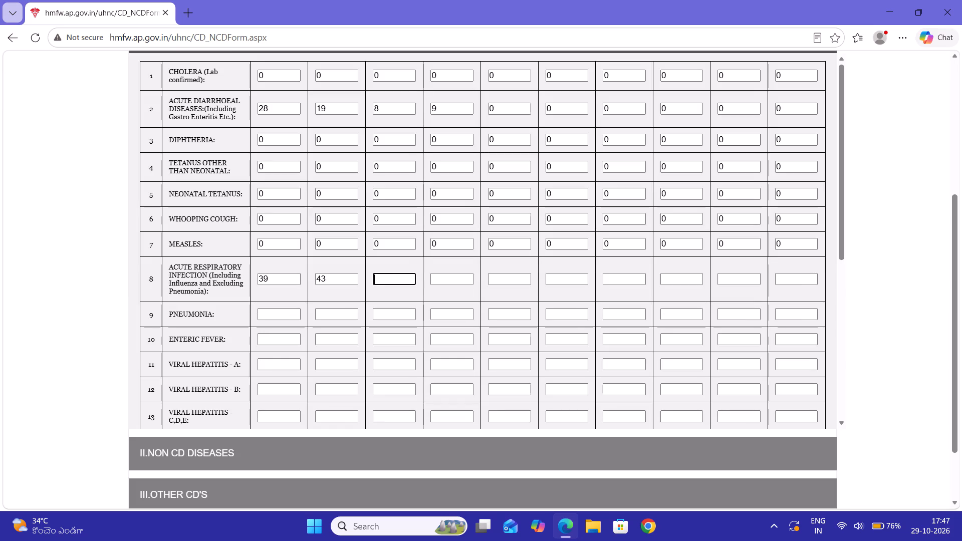
key("0")
key("Tab")
key("0")
key("Tab")
key("0")
key("Tab")
key("0")
key("Tab")
type("00")
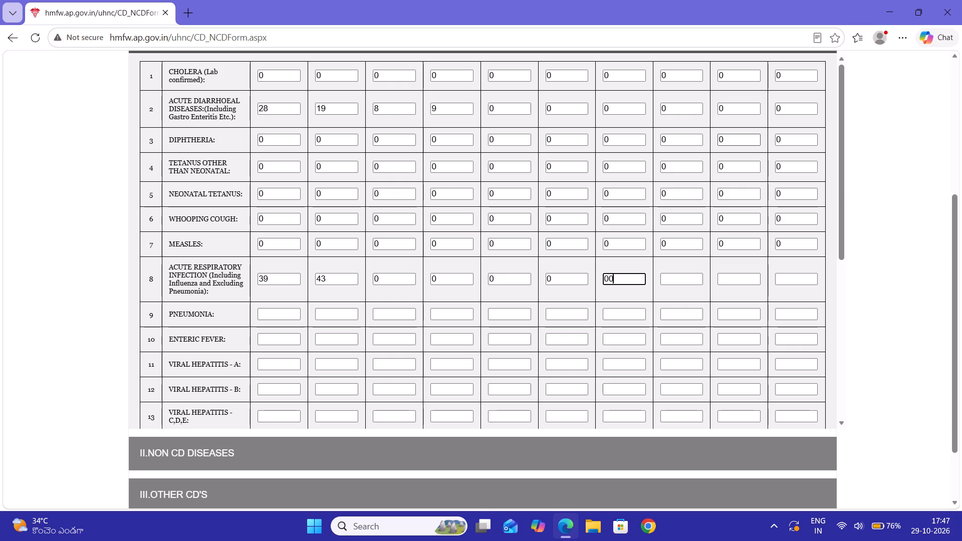
key("BackSpace")
key("Tab")
key("0")
key("Tab")
key("0")
key("Tab")
key("0")
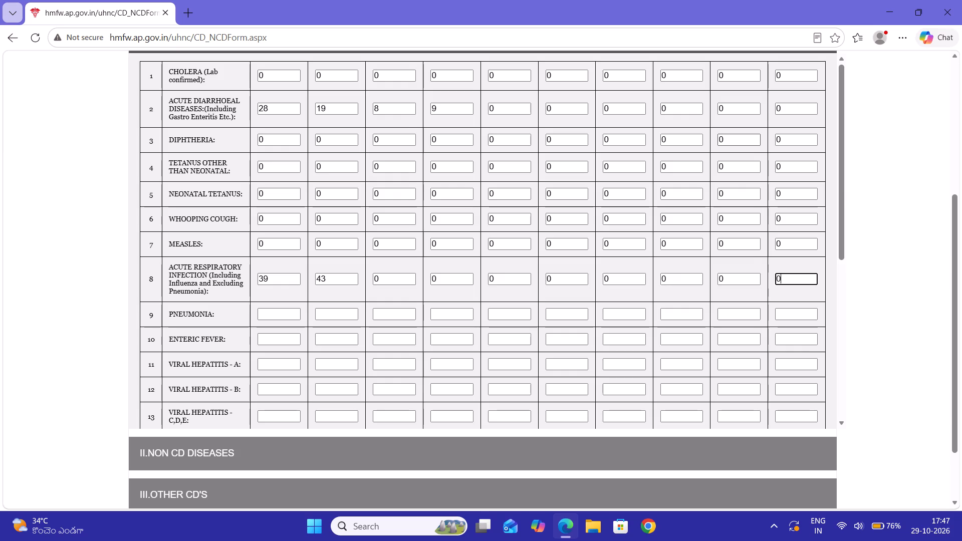
key("Tab")
Enter 0 in all ten male and female fields of the Pneumonia row.
key("0")
key("Tab")
key("0")
key("Tab")
key("0")
key("Tab")
key("0")
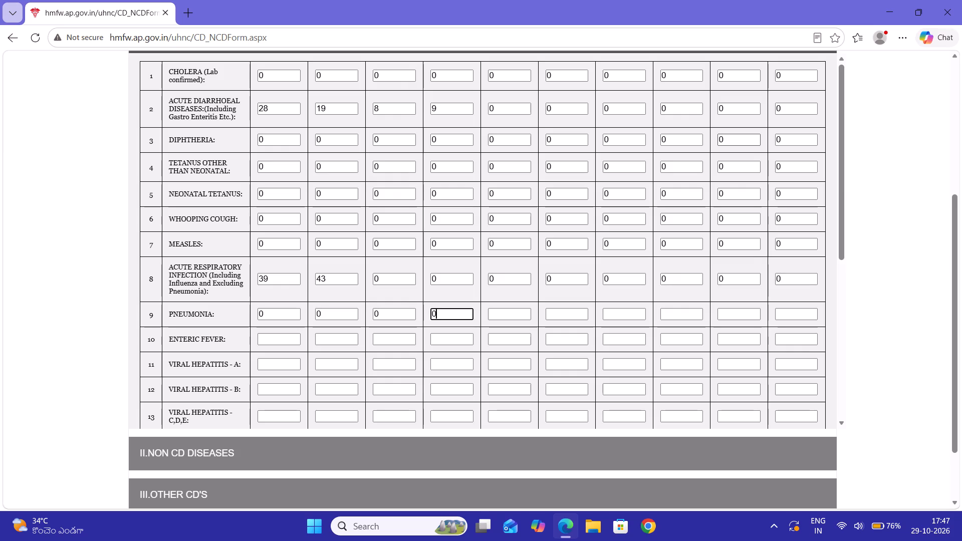
key("Tab")
key("0")
key("Tab")
key("0")
key("Tab")
key("0")
key("Tab")
key("0")
key("Tab")
key("0")
key("Tab")
key("0")
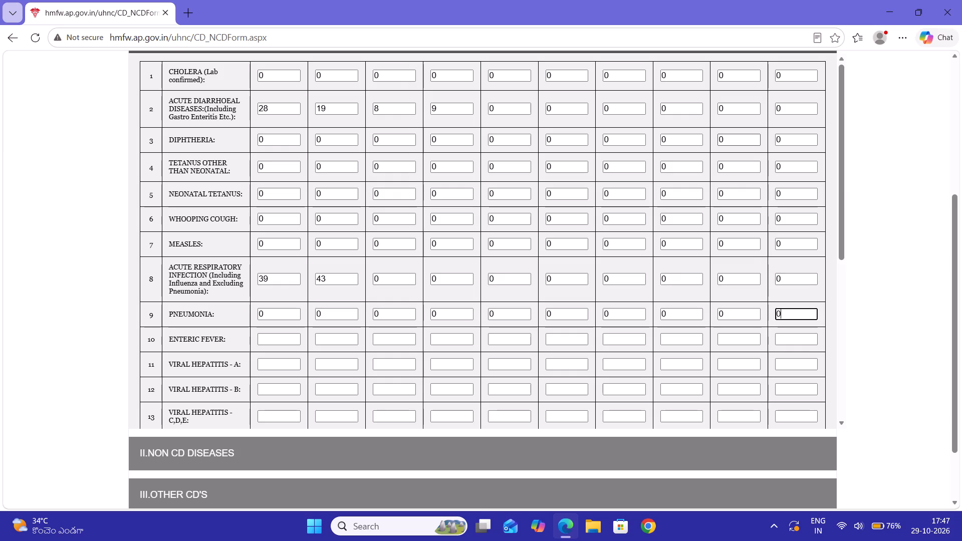
key("Tab")
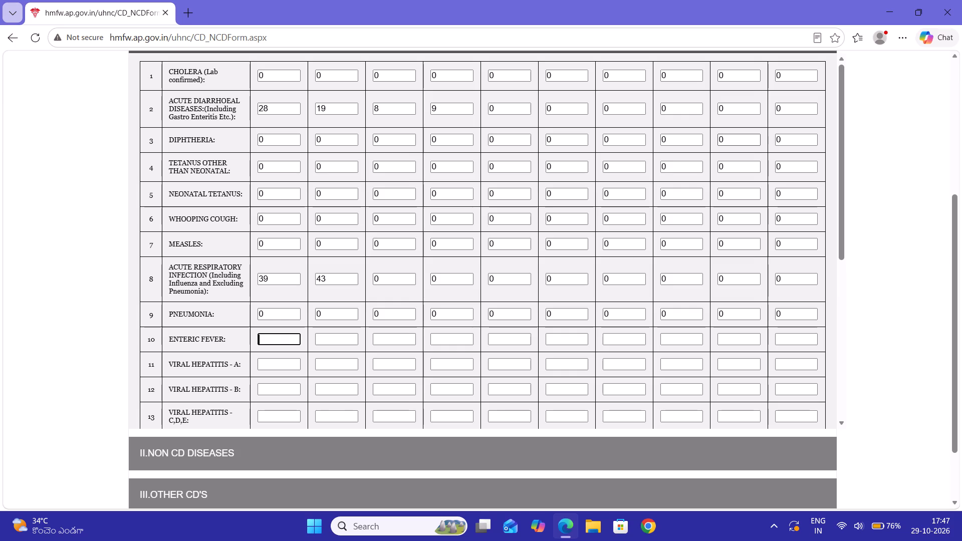
Fill the Enteric Fever row with 21 and 24 in the first two fields and 0 in the remaining eight.
key("2")
key("Tab")
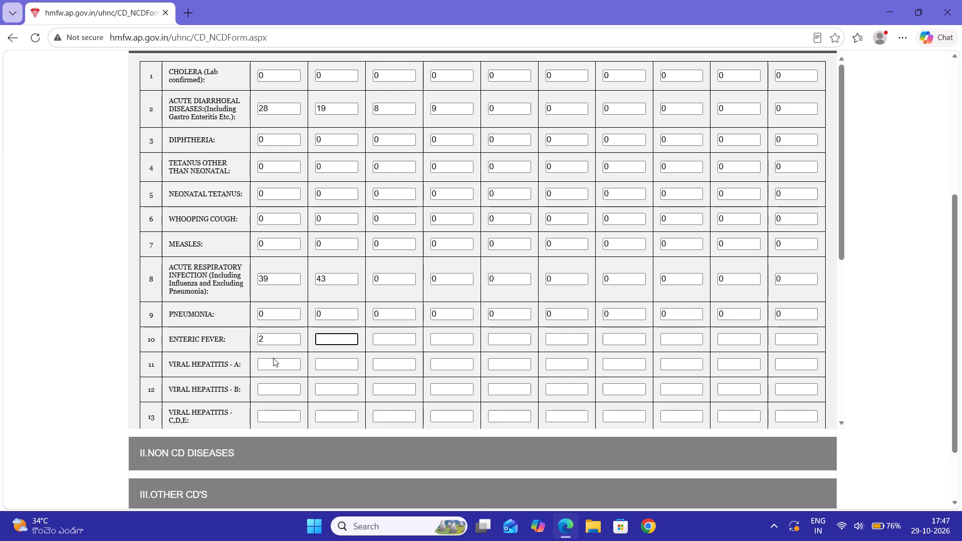
left_click(271, 334)
key("1")
key("Tab")
type("24")
key("Tab")
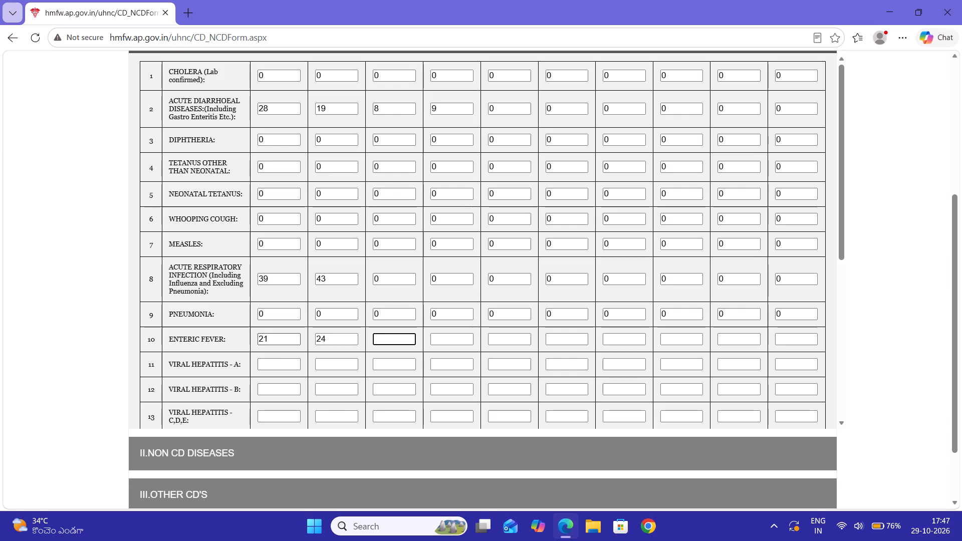
key("0")
key("Tab")
key("0")
key("Tab")
key("0")
key("Tab")
key("0")
key("Tab")
key("0")
key("Tab")
key("0")
key("Tab")
key("0")
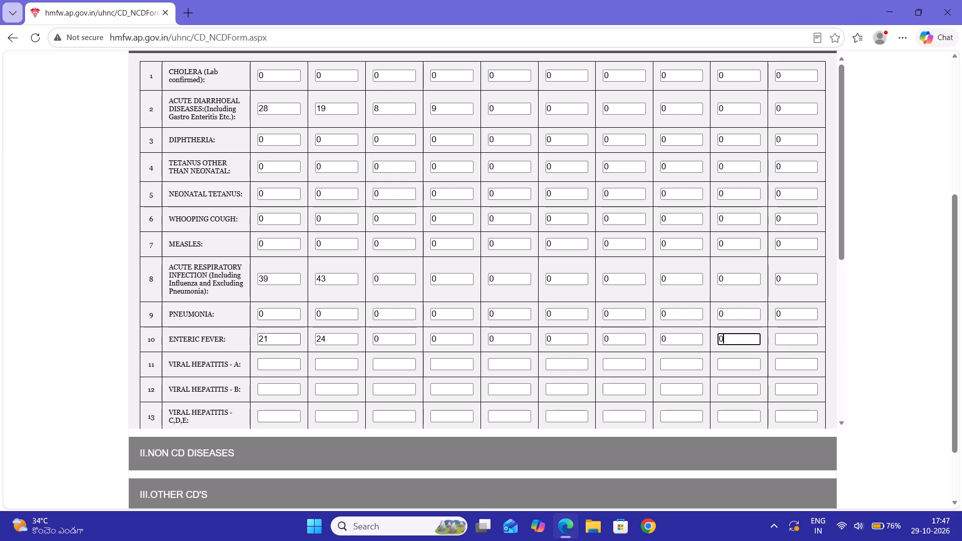
key("Tab")
key("0")
key("Tab")
Enter 0 in all ten male and female fields of the Viral Hepatitis - A row.
key("0")
key("Tab")
key("0")
key("Tab")
key("0")
key("Tab")
key("0")
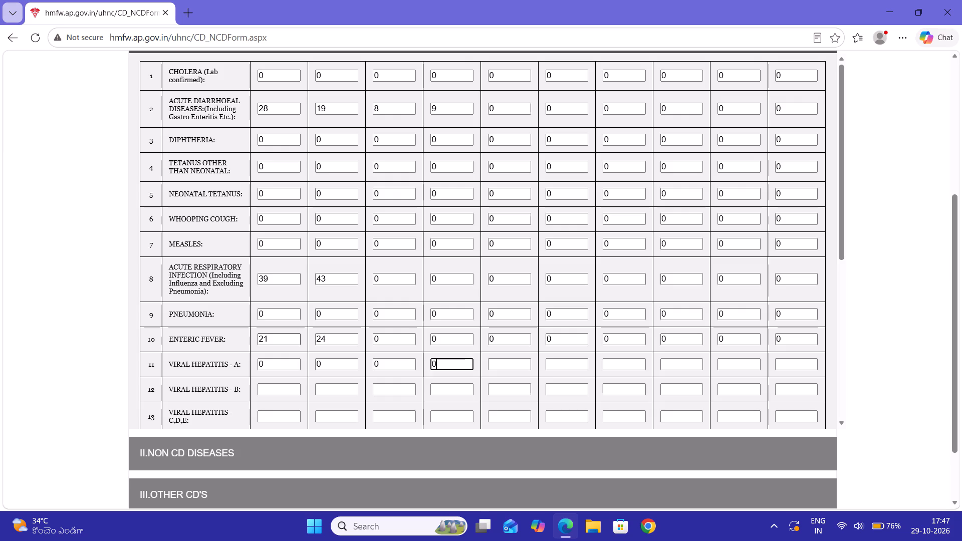
key("Tab")
key("0")
key("Tab")
type("00")
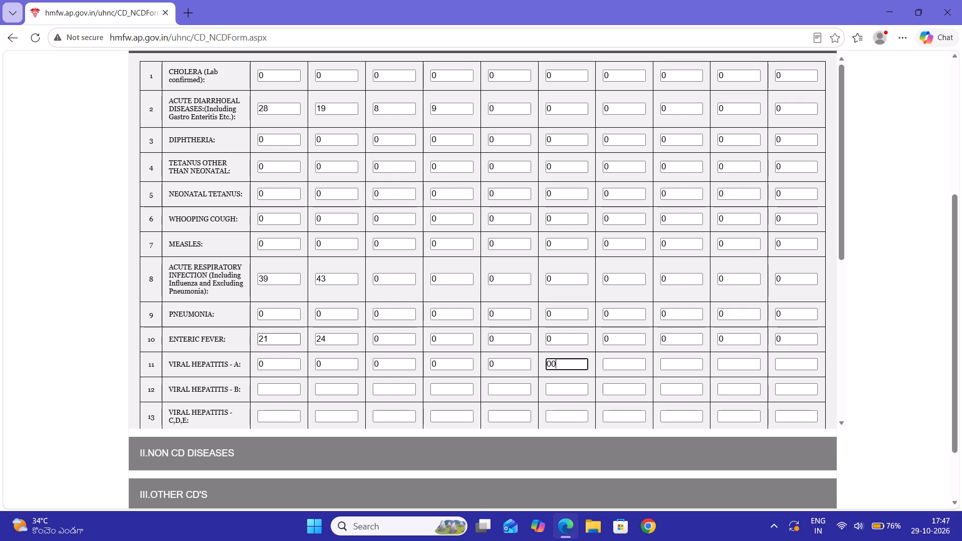
key("BackSpace")
key("Tab")
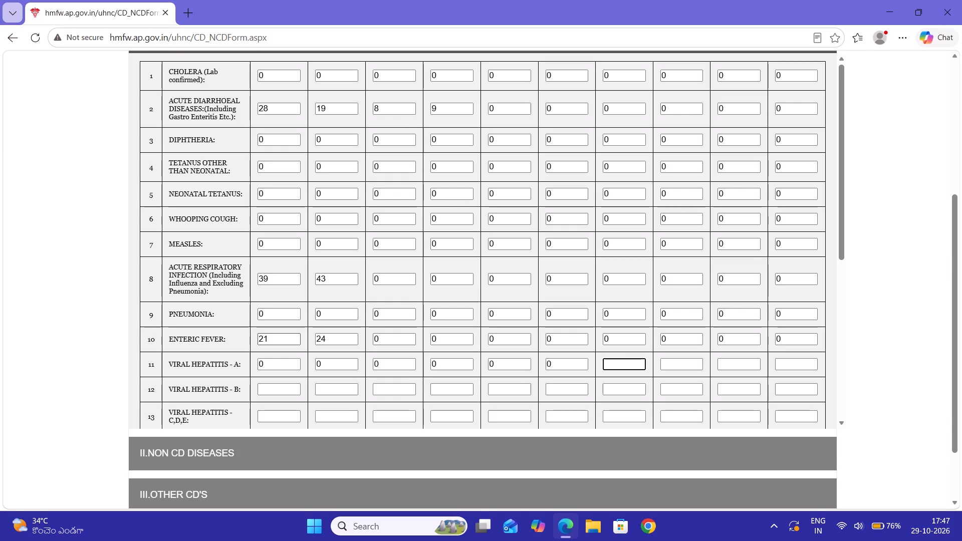
key("0")
key("Tab")
key("0")
key("Tab")
key("0")
key("Tab")
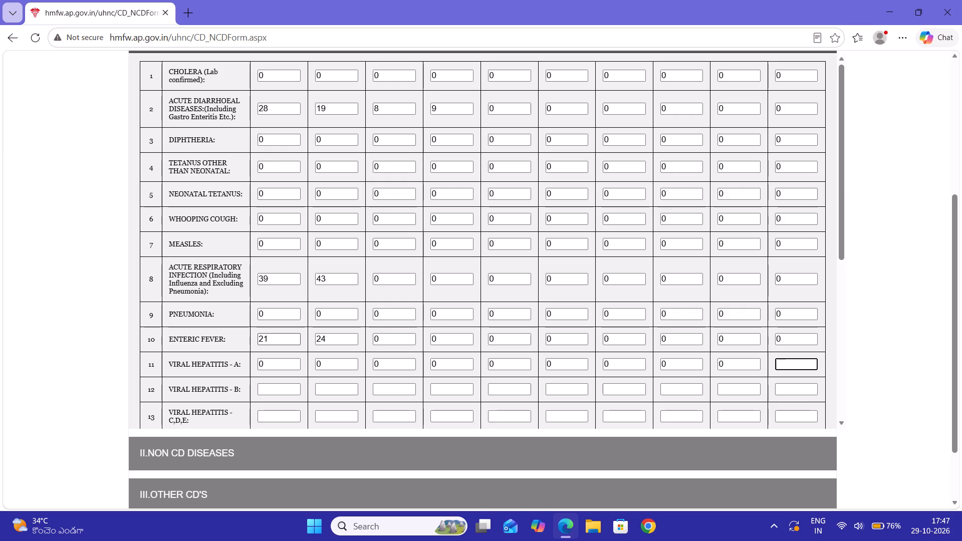
key("0")
key("Tab")
Enter 0 in all ten male and female fields of the Viral Hepatitis - B row.
key("0")
key("Tab")
key("0")
key("Tab")
key("0")
key("Tab")
key("0")
key("Tab")
key("0")
key("Tab")
key("0")
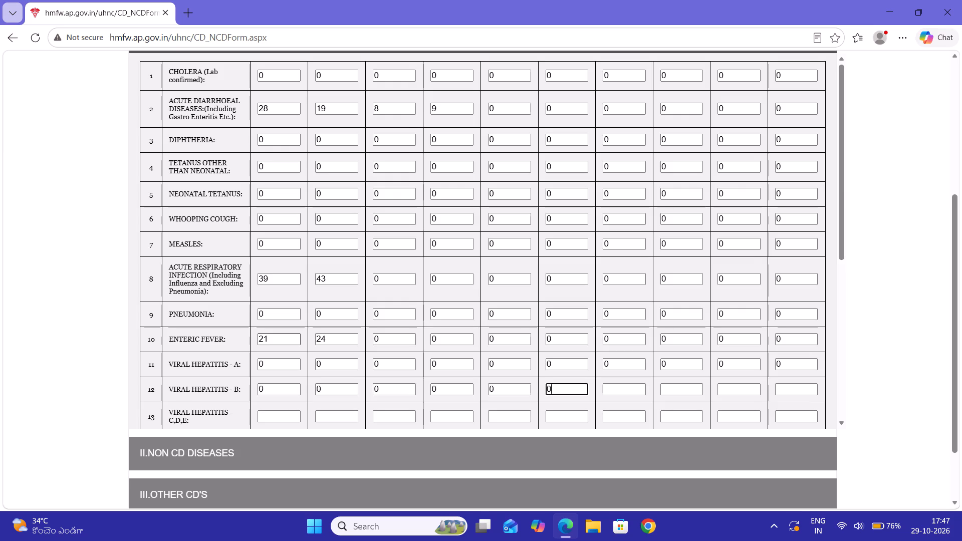
key("Tab")
key("0")
key("Tab")
key("0")
key("Tab")
key("0")
key("Tab")
key("0")
key("Tab")
Enter 0 in all ten male and female fields of the Viral Hepatitis - C,D,E row.
key("0")
key("Tab")
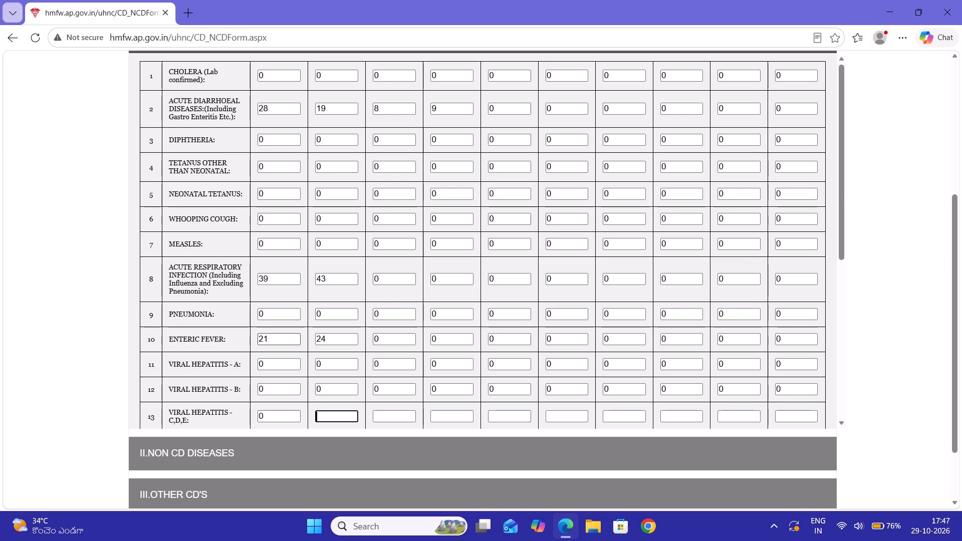
key("0")
key("Tab")
key("0")
key("Tab")
key("0")
key("Tab")
key("0")
key("Tab")
key("0")
key("Tab")
key("0")
key("Tab")
key("0")
key("Tab")
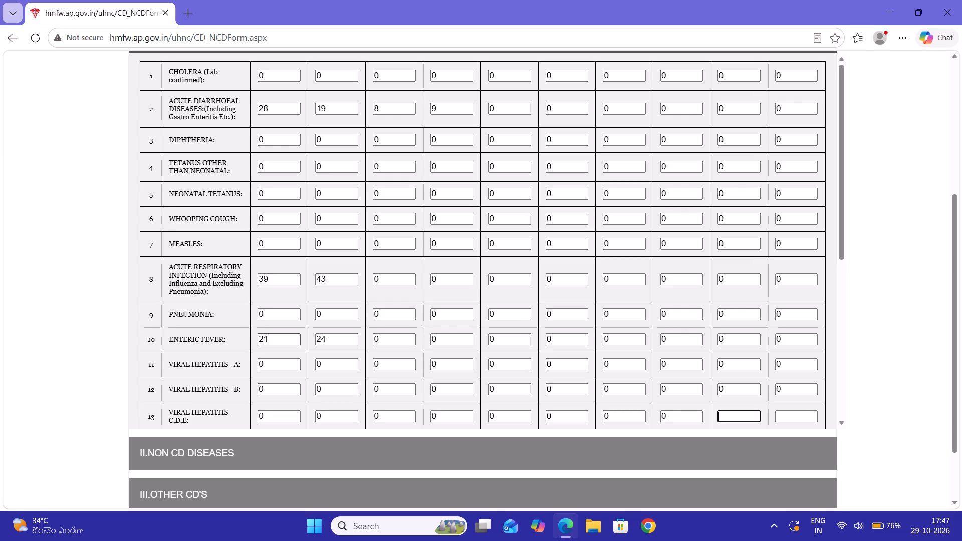
key("0")
key("Tab")
key("0")
key("Tab")
Enter 0 in all ten male and female fields of the Menigococcal Meningitis row.
key("0")
key("Tab")
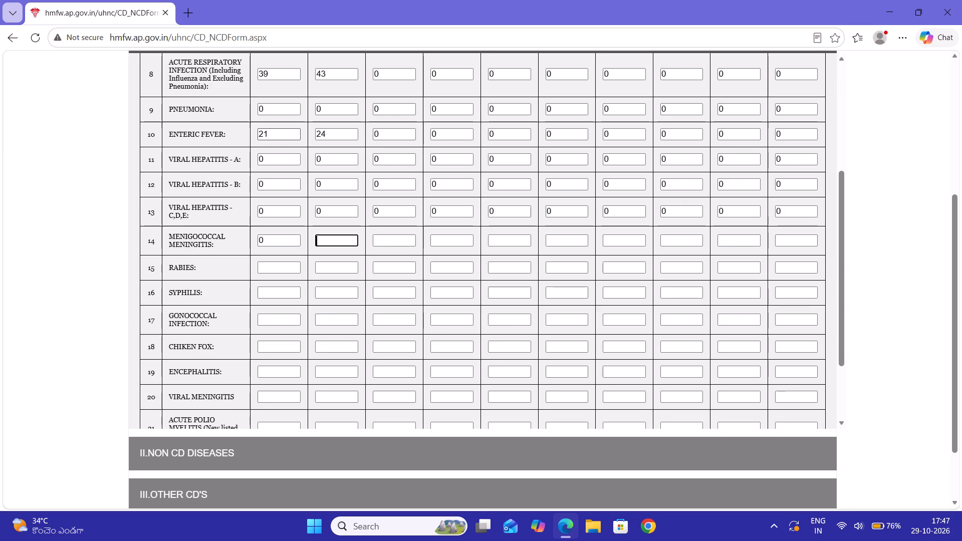
key("0")
key("Tab")
key("0")
key("Tab")
key("0")
key("Tab")
key("0")
key("Tab")
key("0")
key("Tab")
key("0")
key("Tab")
key("0")
key("Tab")
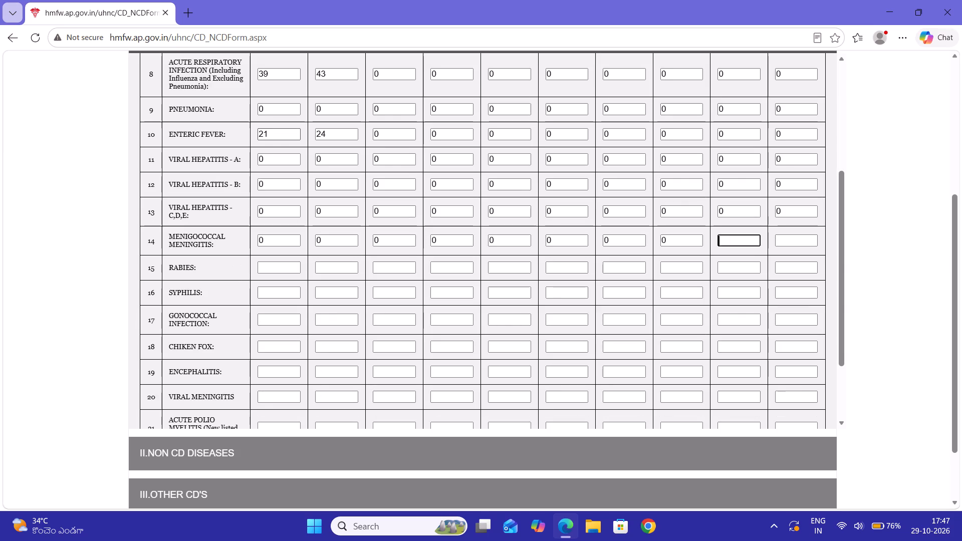
key("0")
key("Tab")
key("0")
key("Tab")
Enter 0 in all ten male and female fields of the Rabies row.
key("0")
key("Tab")
key("0")
key("Tab")
key("0")
key("Tab")
key("0")
key("Tab")
key("0")
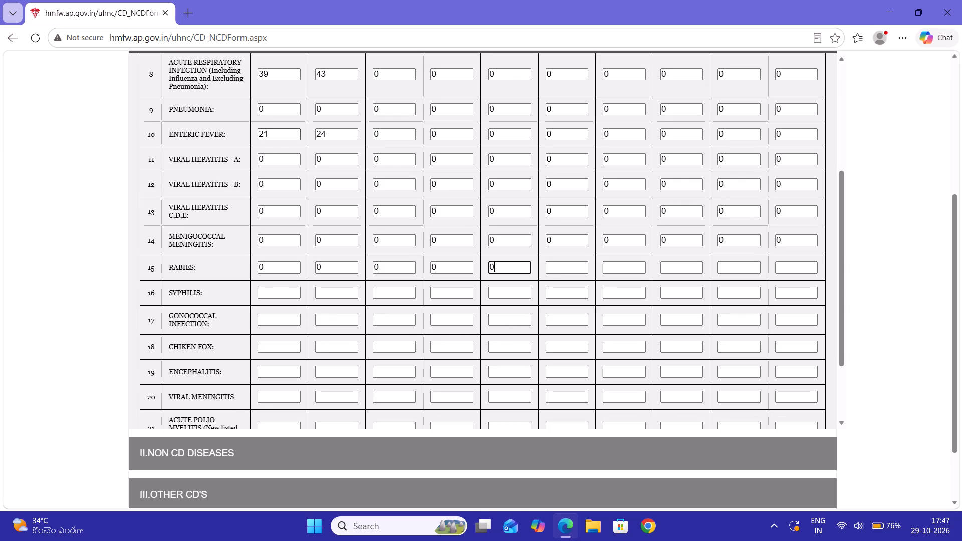
key("Tab")
key("0")
key("Tab")
key("0")
key("Tab")
key("0")
key("Tab")
key("0")
key("Tab")
key("0")
key("Tab")
Enter 0 in all ten male and female fields of the Syphilis row.
key("0")
key("Tab")
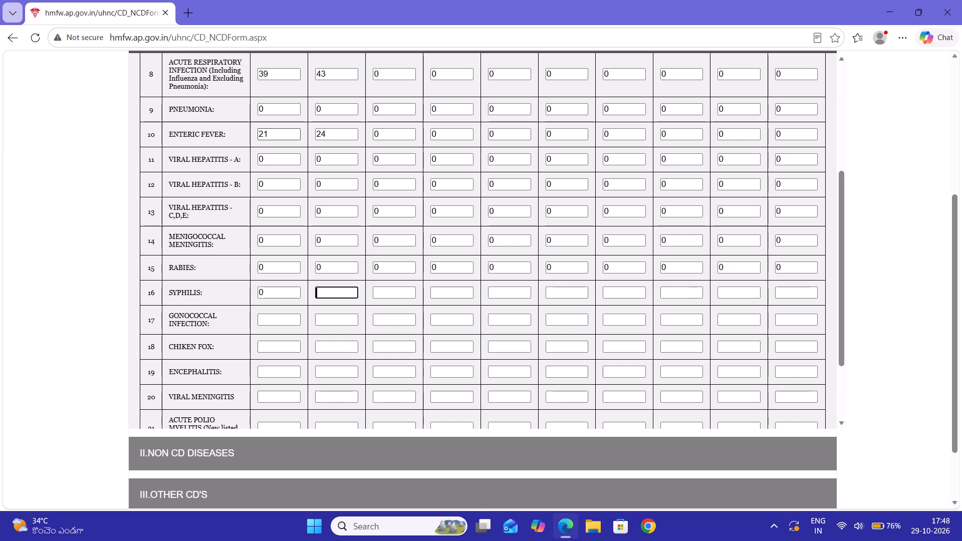
key("0")
key("Tab")
key("0")
key("Tab")
key("0")
key("Tab")
key("0")
key("Tab")
key("0")
key("Tab")
key("0")
key("Tab")
key("0")
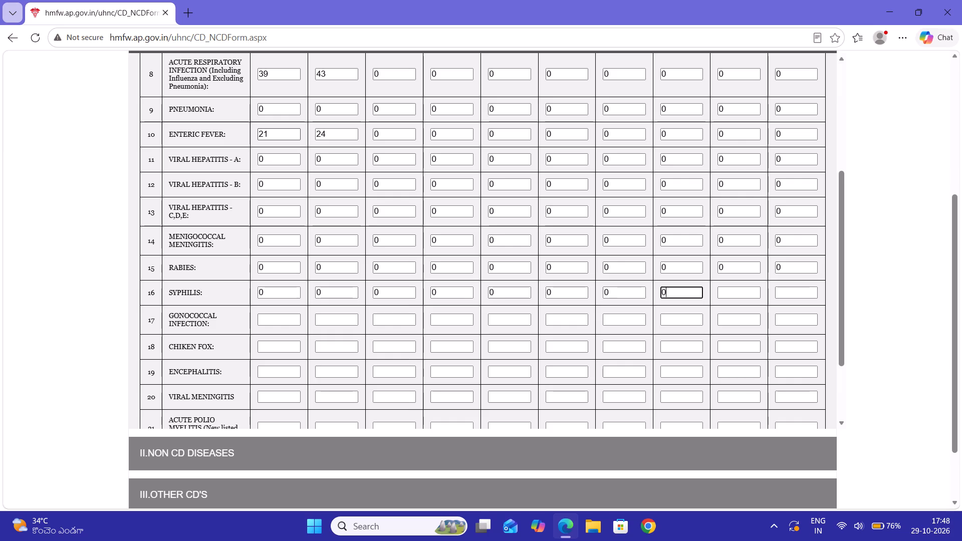
key("Tab")
key("0")
key("Tab")
key("0")
key("Tab")
Enter 0 in all ten male and female fields of the Gonococcal Infection row.
key("0")
key("Tab")
key("0")
key("Tab")
key("0")
key("Tab")
key("0")
key("Tab")
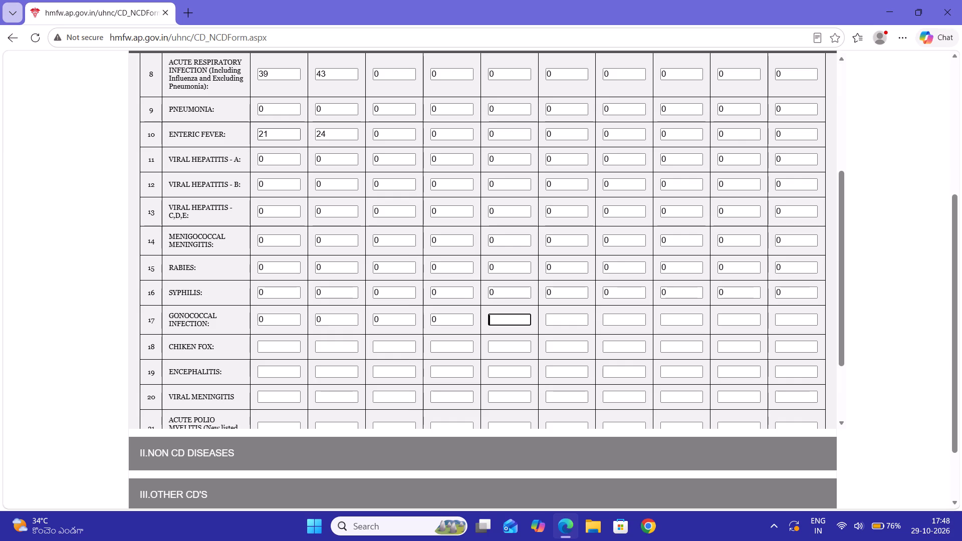
key("0")
key("Tab")
key("0")
key("Tab")
key("0")
key("Tab")
key("0")
key("Tab")
key("0")
key("Tab")
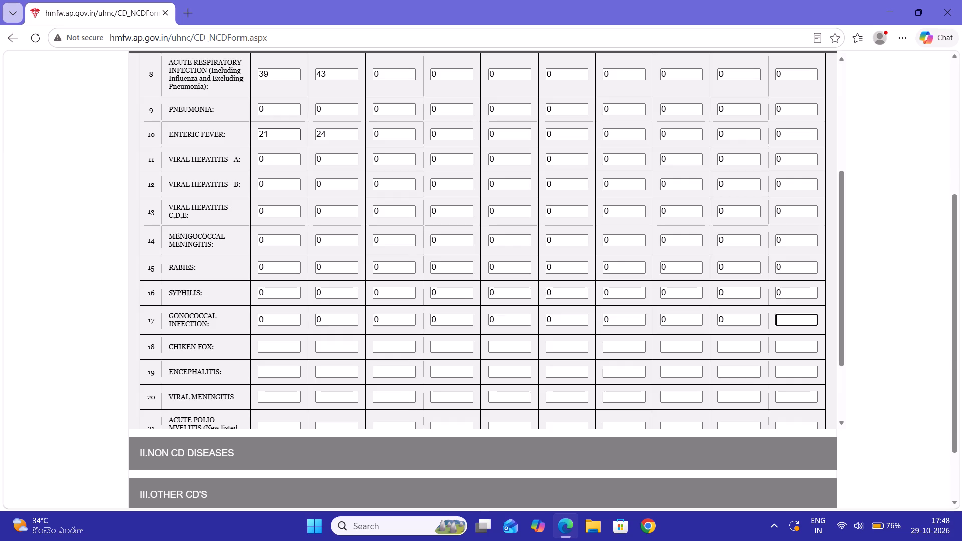
key("0")
key("Tab")
Enter 0 in all ten male and female fields of the Chiken Fox row.
key("0")
key("Tab")
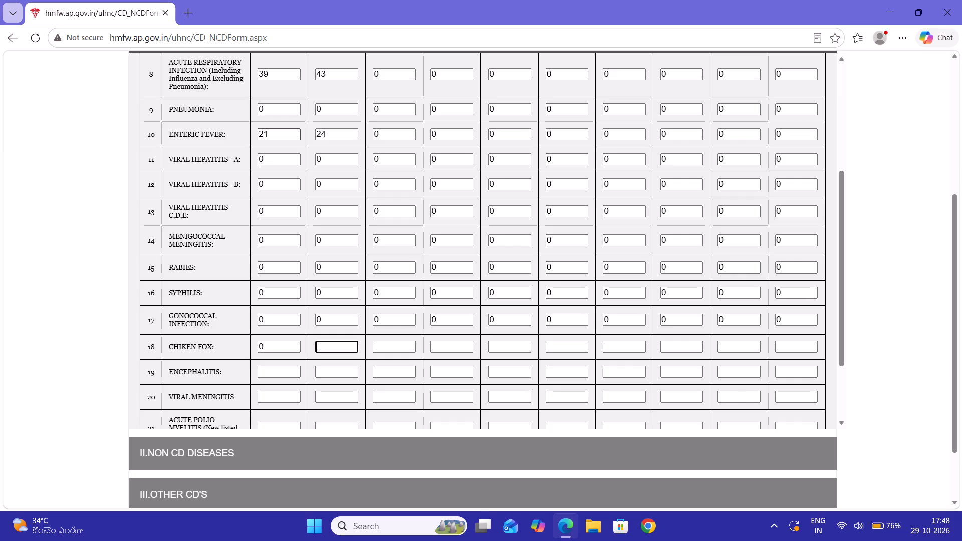
key("0")
key("Tab")
key("0")
key("Tab")
key("0")
key("Tab")
key("0")
key("Tab")
key("0")
key("Tab")
key("0")
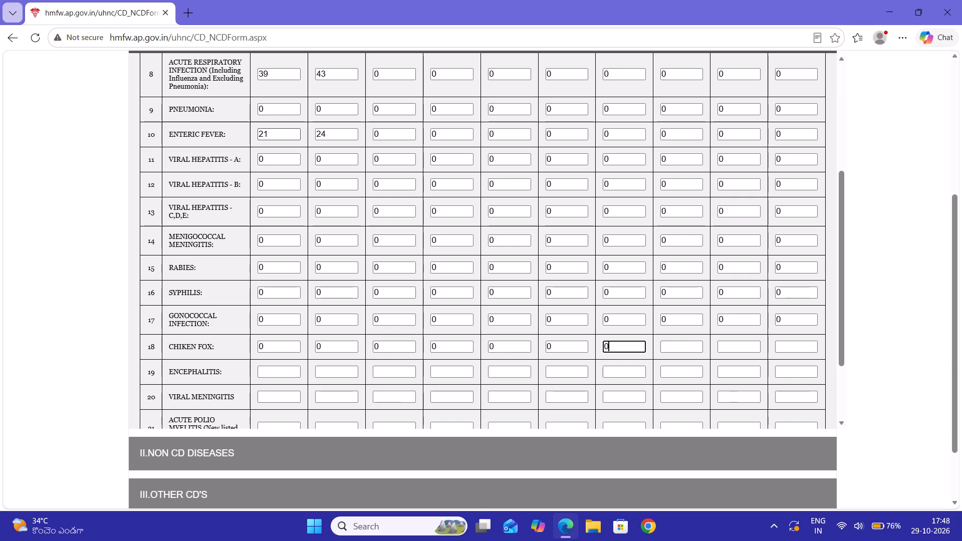
key("Tab")
key("0")
key("Tab")
key("0")
key("Tab")
key("0")
key("Tab")
Enter 0 in all ten male and female fields of the Encephalitis row.
key("0")
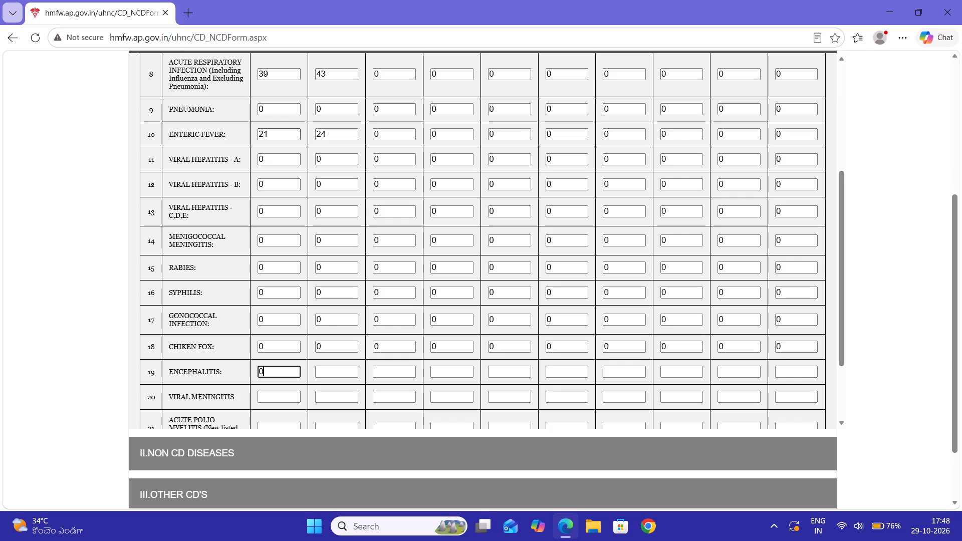
key("Tab")
key("0")
key("Tab")
key("0")
key("Tab")
key("0")
key("Tab")
key("0")
key("Tab")
key("0")
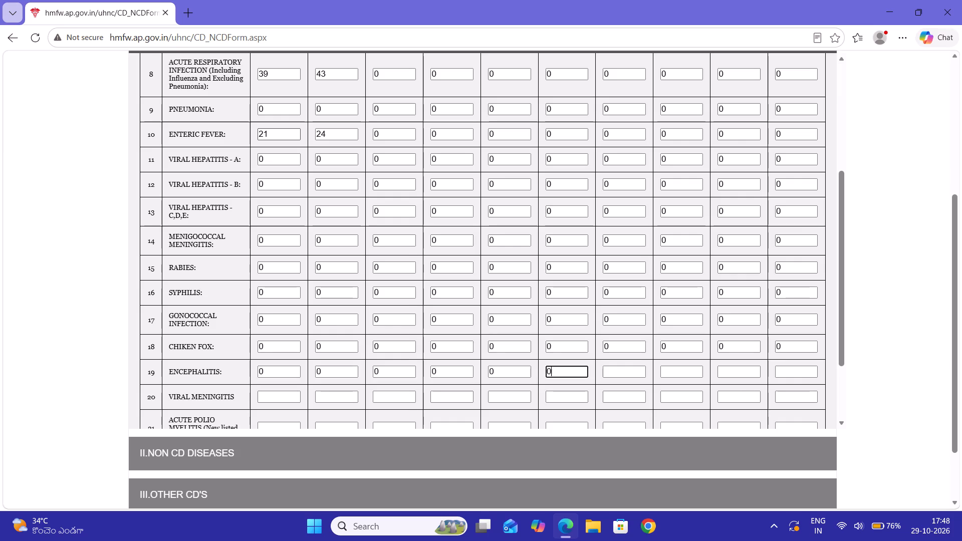
key("Tab")
key("0")
key("Tab")
key("0")
key("Tab")
key("0")
key("Tab")
key("0")
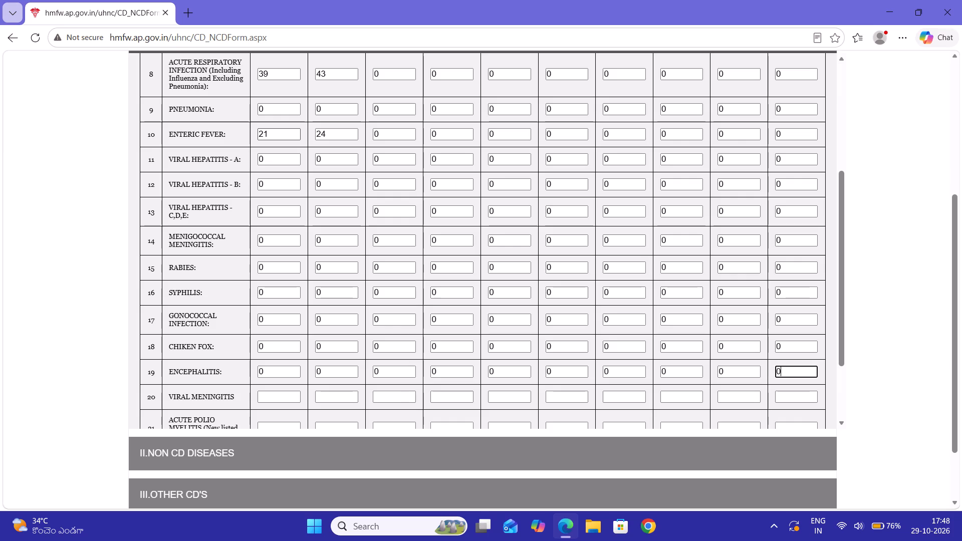
key("Tab")
Enter 0 in all ten male and female fields of the Viral Meningitis row.
key("0")
key("Tab")
key("0")
key("Tab")
key("0")
key("Tab")
key("0")
key("Tab")
key("0")
key("Tab")
key("0")
key("Tab")
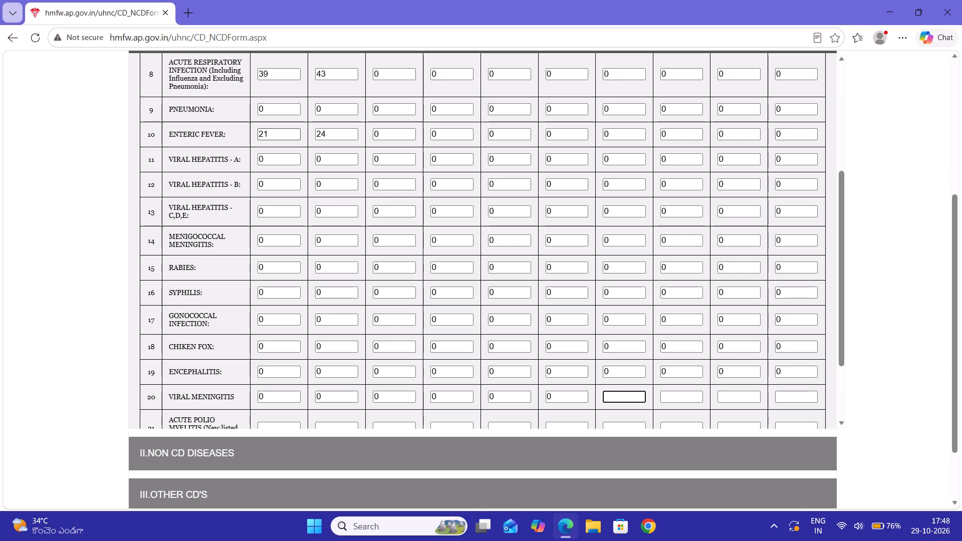
key("0")
key("Tab")
key("0")
key("Tab")
key("0")
key("Tab")
key("0")
key("Tab")
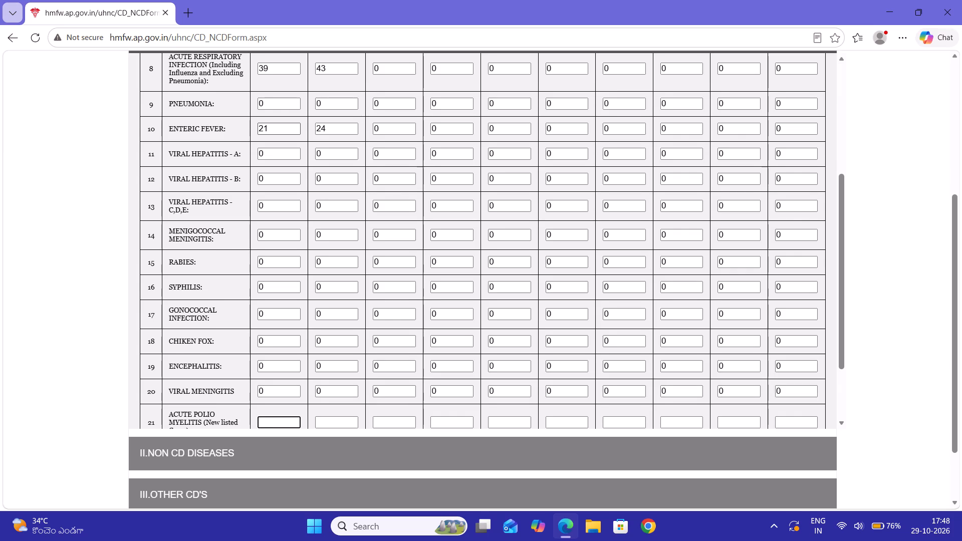
Enter 0 in all ten male and female fields of the Acute Polio Myelitis (New listed Cases) row.
key("0")
key("Tab")
key("0")
key("Tab")
key("0")
key("Tab")
key("0")
key("Tab")
key("0")
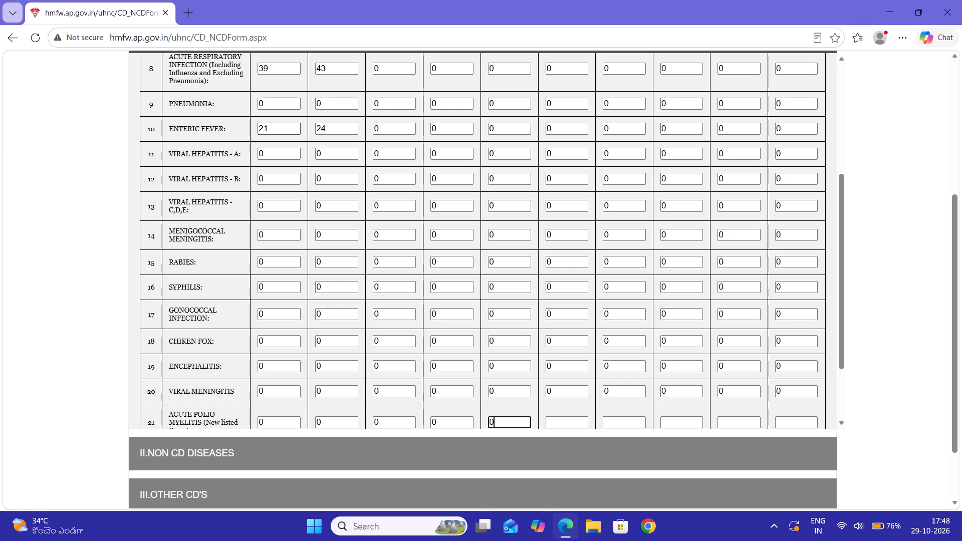
key("Tab")
key("0")
key("Tab")
key("0")
key("Tab")
key("0")
key("Tab")
key("0")
key("Tab")
key("0")
key("Tab")
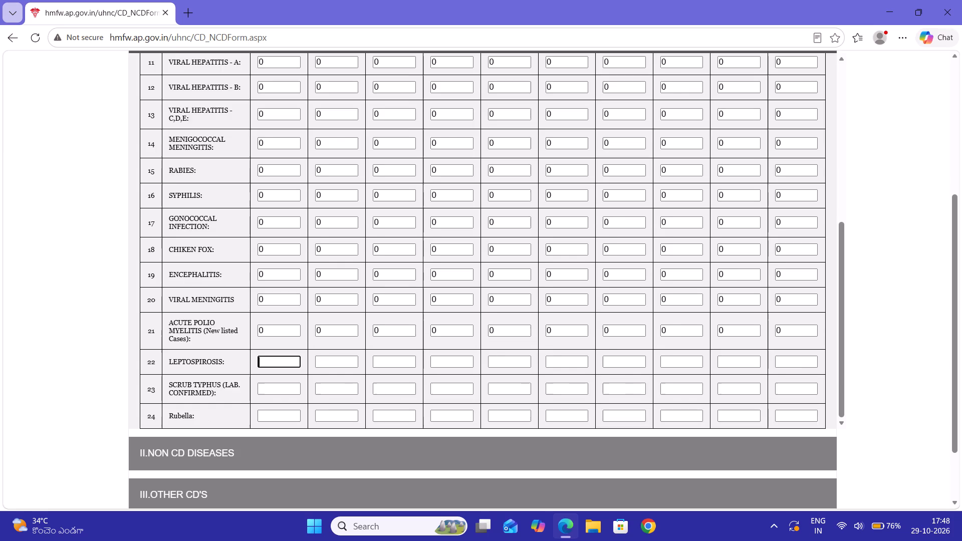
Enter 0 in all ten male and female fields of the Leptospirosis row.
key("0")
key("Tab")
key("0")
key("Tab")
key("0")
key("Tab")
key("0")
key("Tab")
key("0")
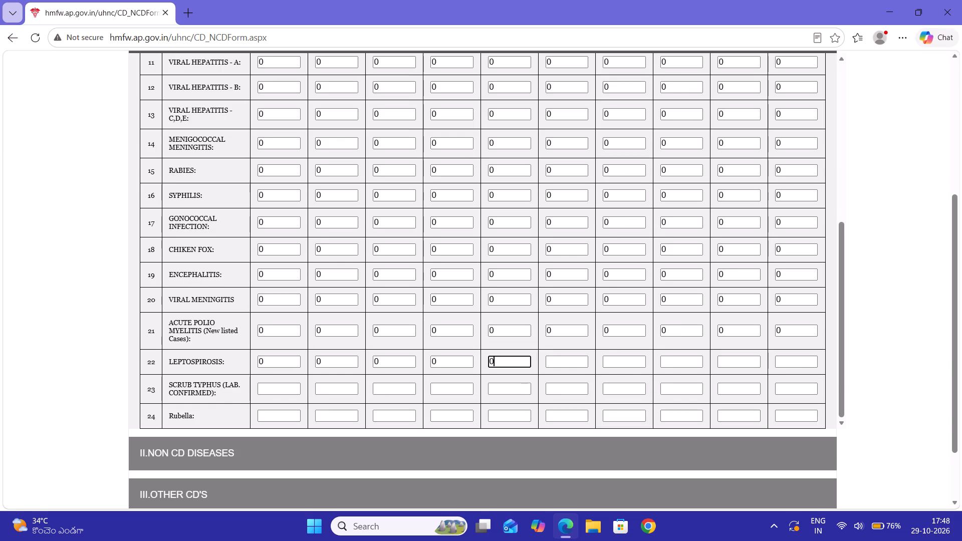
key("Tab")
key("0")
key("Tab")
key("0")
key("Tab")
key("0")
key("Tab")
key("0")
key("Tab")
key("0")
key("Tab")
Enter 0 in all ten male and female fields of the Scrub Typhus (Lab. Confirmed) row.
key("0")
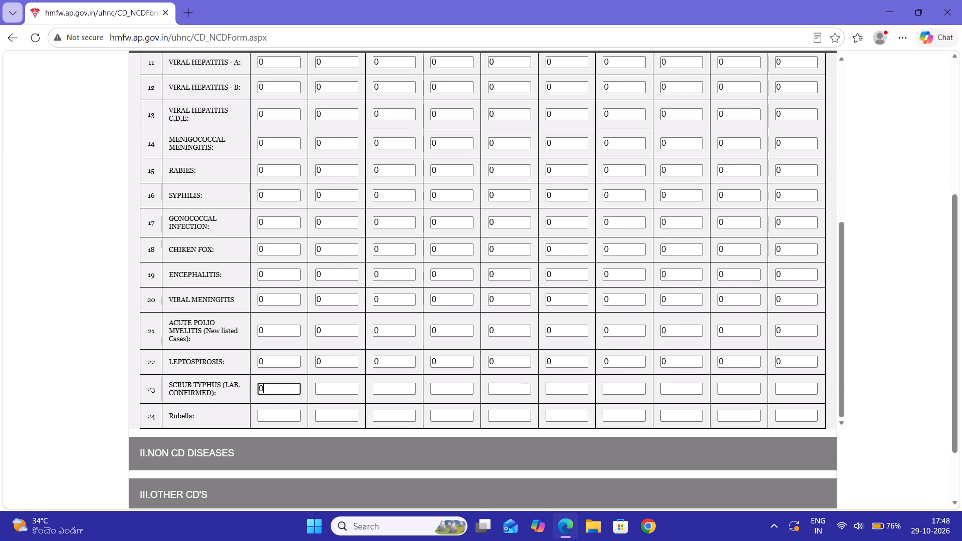
key("Tab")
key("0")
key("Tab")
key("0")
key("Tab")
key("0")
key("Tab")
key("0")
key("Tab")
key("0")
key("Tab")
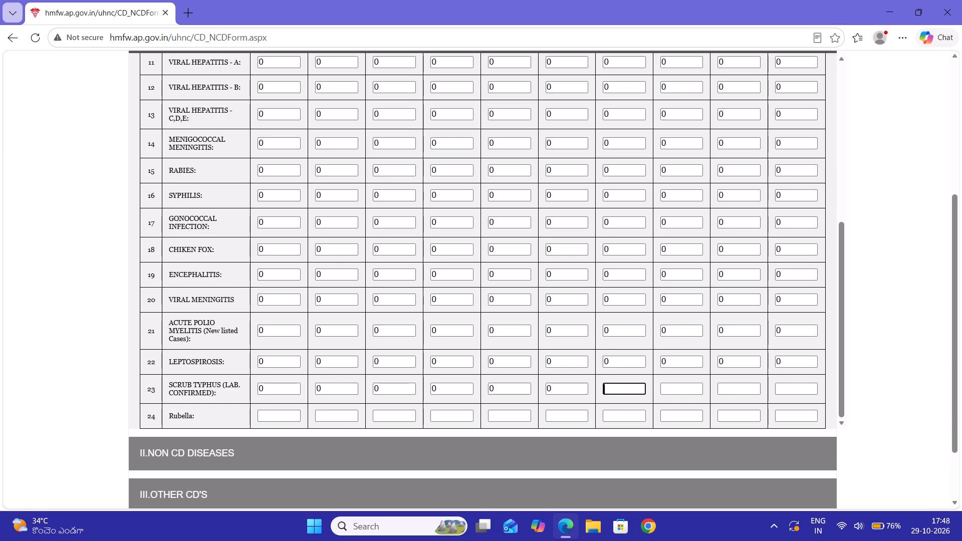
key("0")
key("Tab")
key("0")
key("Tab")
key("0")
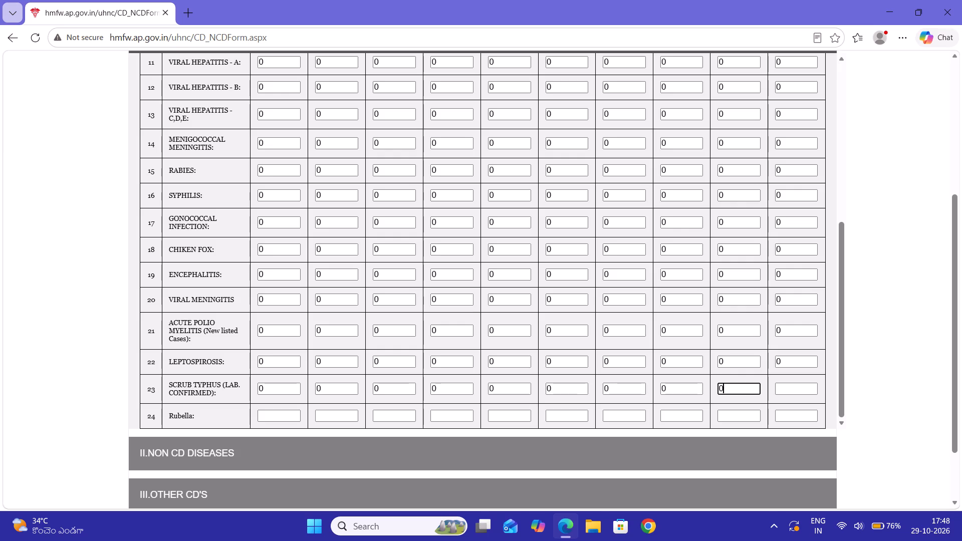
key("Tab")
key("0")
key("Tab")
Enter 0 in all ten male and female fields of the Rubella row.
key("0")
key("Tab")
key("0")
key("Tab")
key("0")
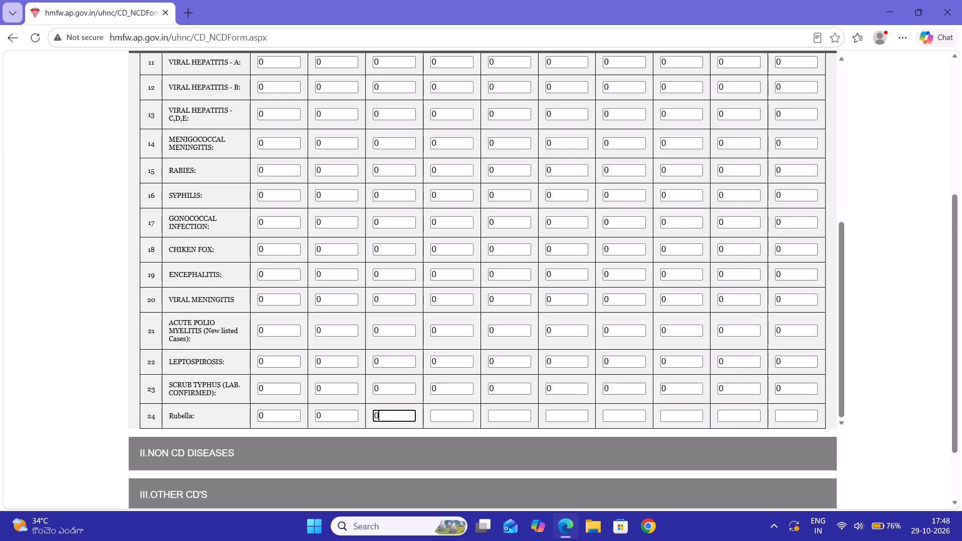
key("Tab")
key("0")
key("Tab")
key("0")
key("Tab")
key("0")
key("Tab")
key("0")
key("Tab")
key("0")
key("Tab")
key("0")
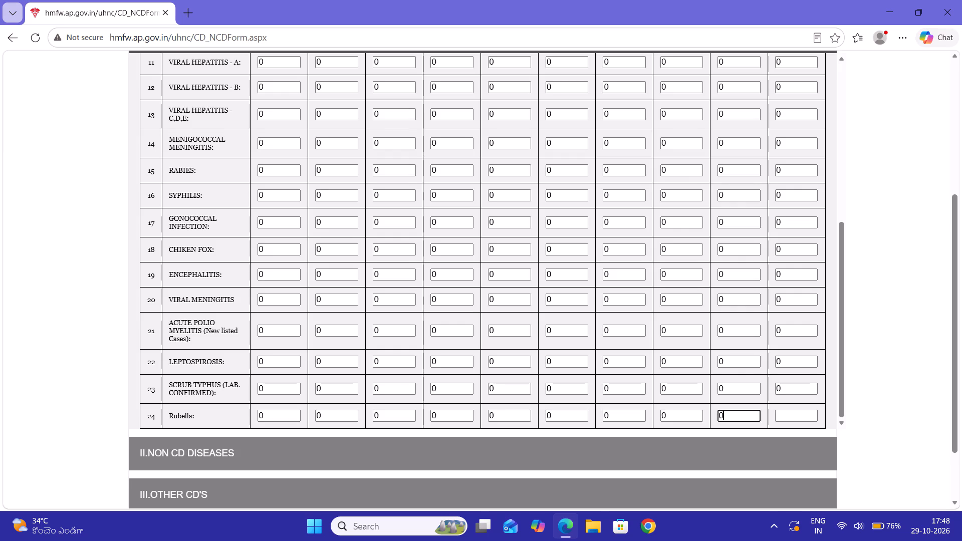
key("Tab")
key("0")
key("Tab")
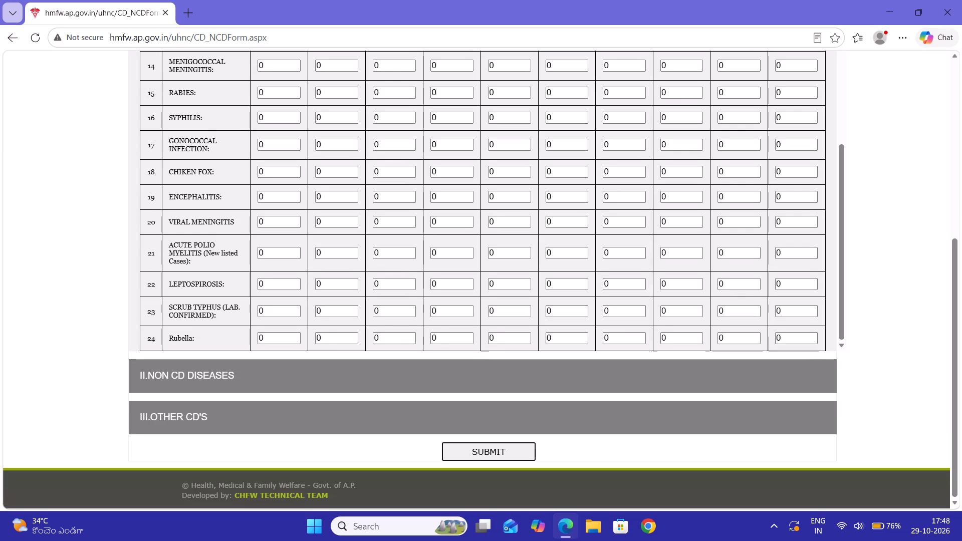
Expand the Non CD Diseases section and enter 0 in all ten fields of the Rheumatic Fever row.
left_click(192, 377)
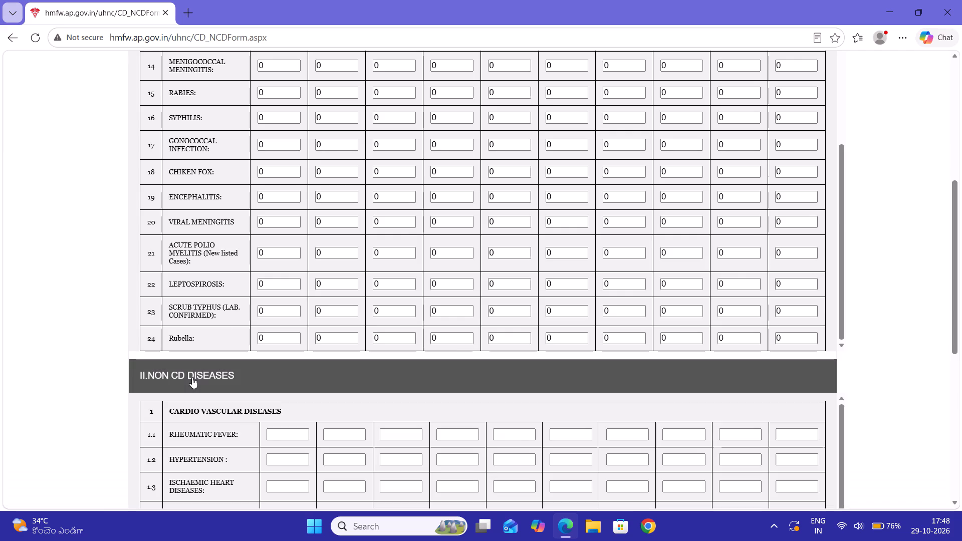
left_click(289, 433)
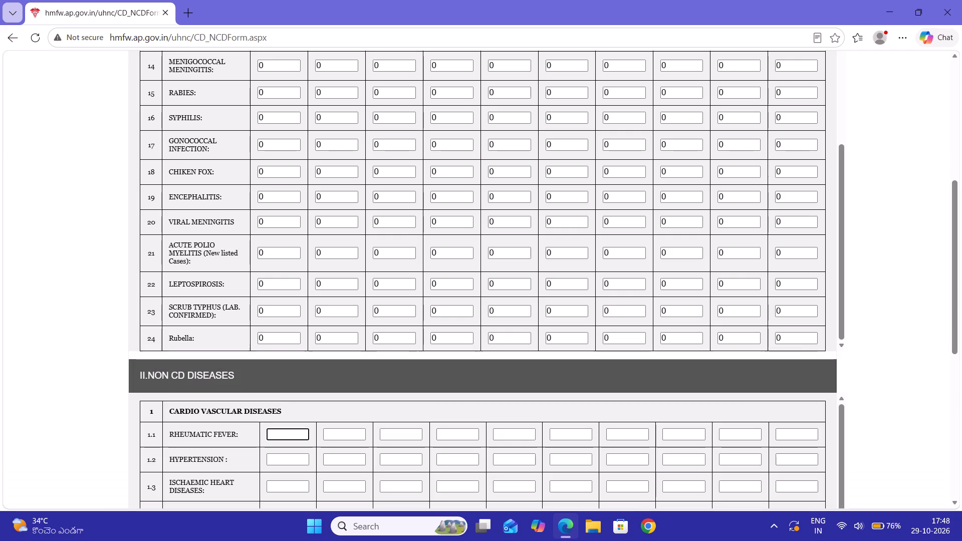
key("0")
key("Tab")
key("0")
key("Tab")
key("0")
key("Tab")
key("0")
key("Tab")
key("0")
key("Tab")
key("0")
key("Tab")
key("0")
key("Tab")
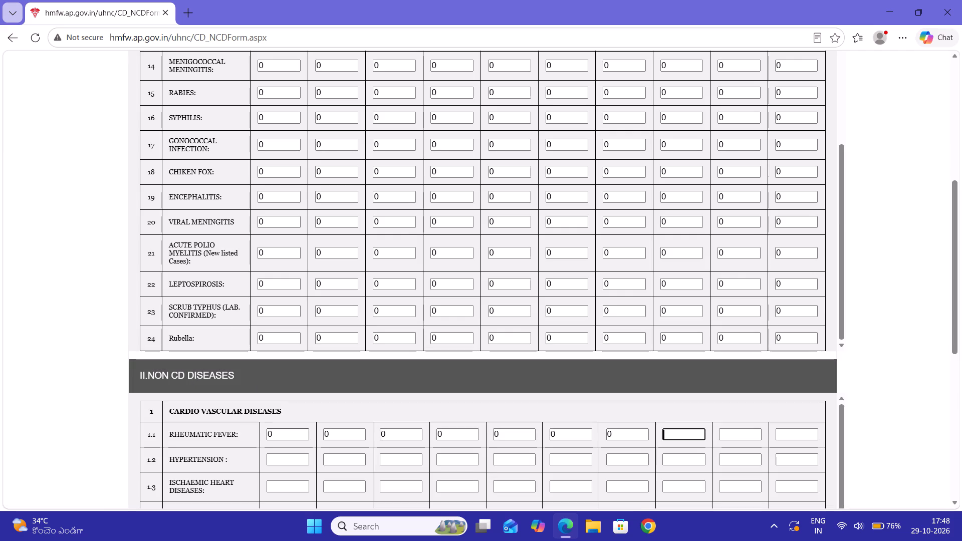
key("0")
key("Tab")
key("0")
key("Tab")
key("0")
key("Tab")
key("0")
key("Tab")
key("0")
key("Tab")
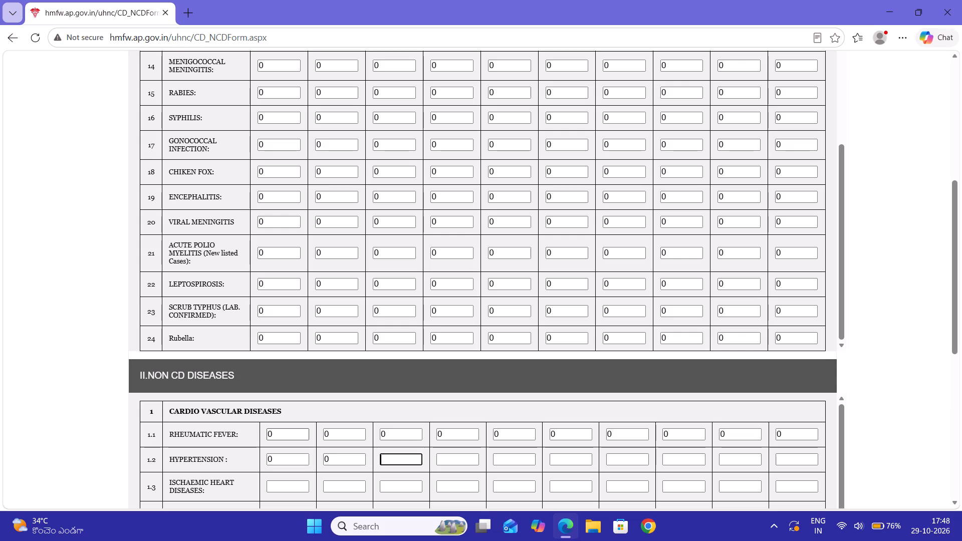
Fill the Hypertension row with 2, 2, 30 and 26 in the first four fields and 0 in the remaining six.
left_click(286, 461)
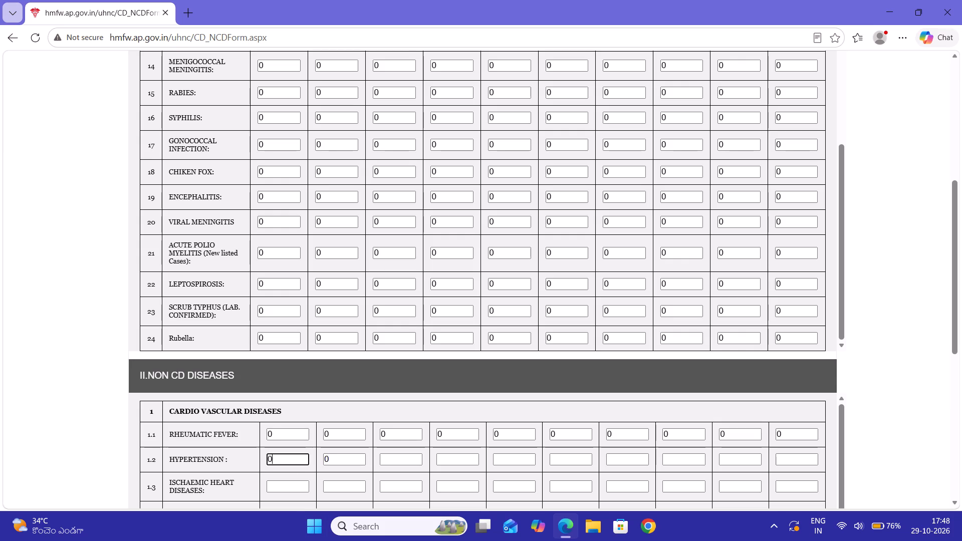
key("BackSpace")
key("2")
key("Tab")
key("2")
key("Tab")
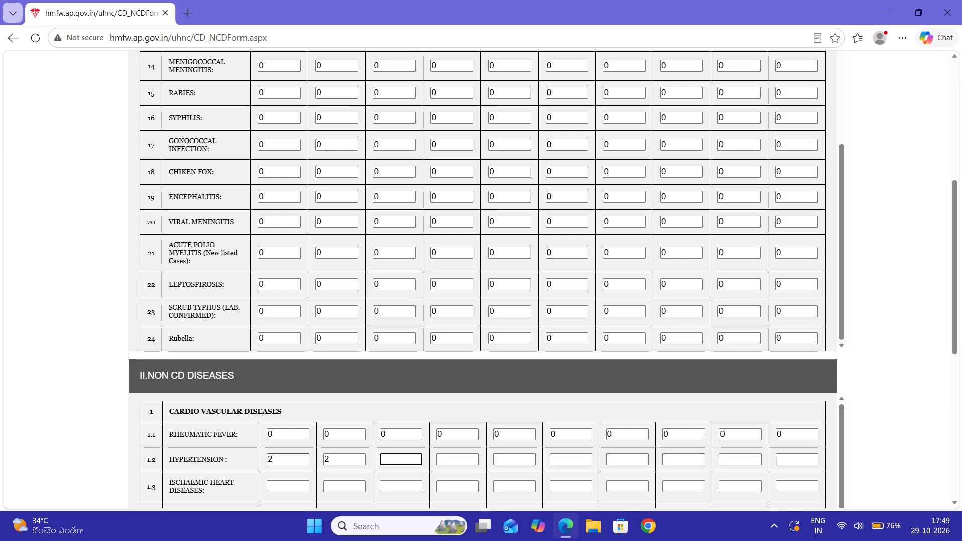
type("30")
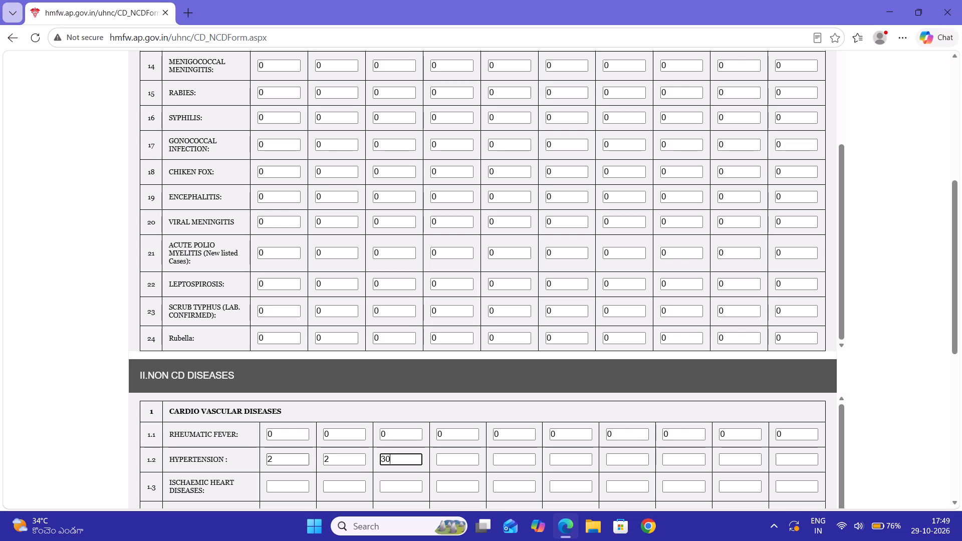
key("Tab")
type("26")
key("Tab")
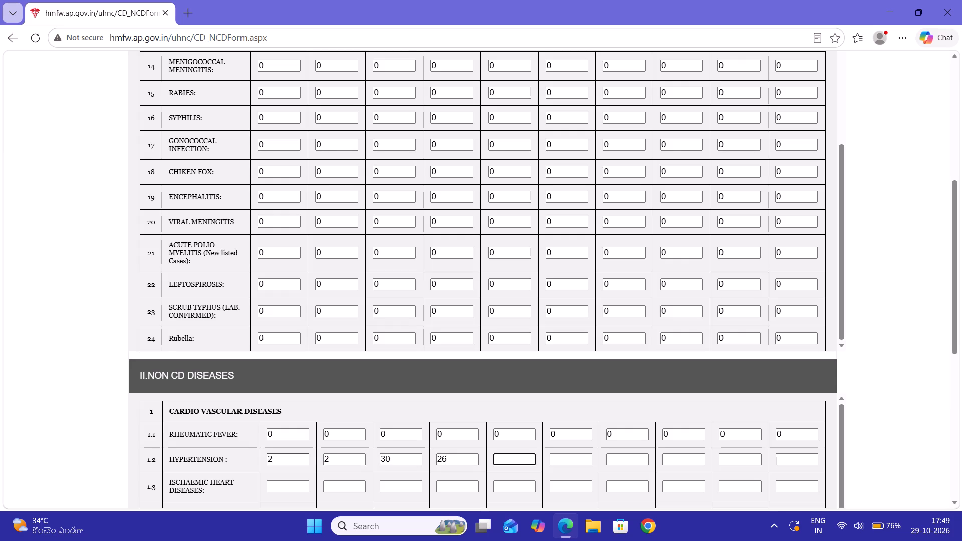
key("0")
key("Tab")
key("0")
key("Tab")
key("0")
key("Tab")
key("0")
key("Tab")
key("0")
key("Tab")
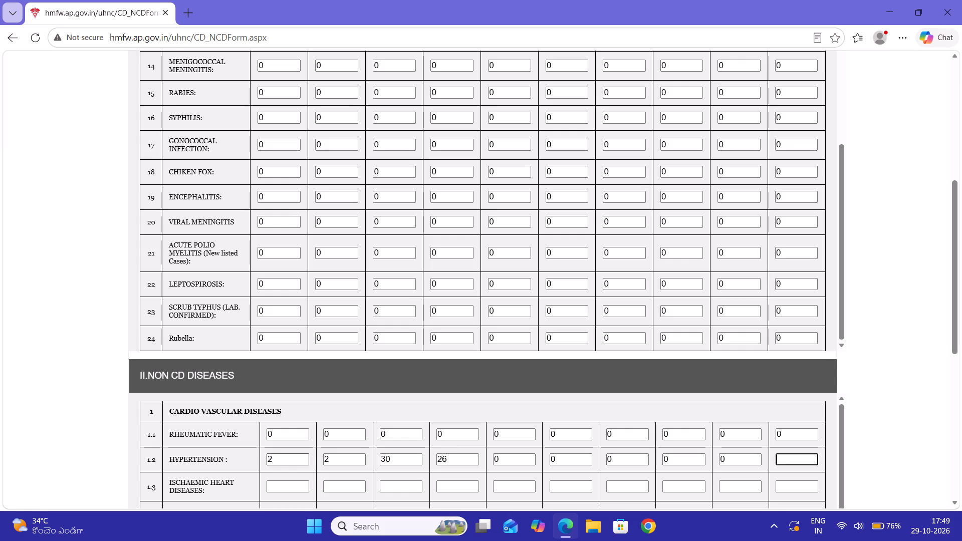
key("0")
key("Tab")
Enter 0 in all ten male and female fields of the Ischaemic Heart Diseases row.
key("0")
key("Tab")
key("0")
key("Tab")
key("0")
key("Tab")
key("0")
key("Tab")
key("0")
key("Tab")
key("0")
key("Tab")
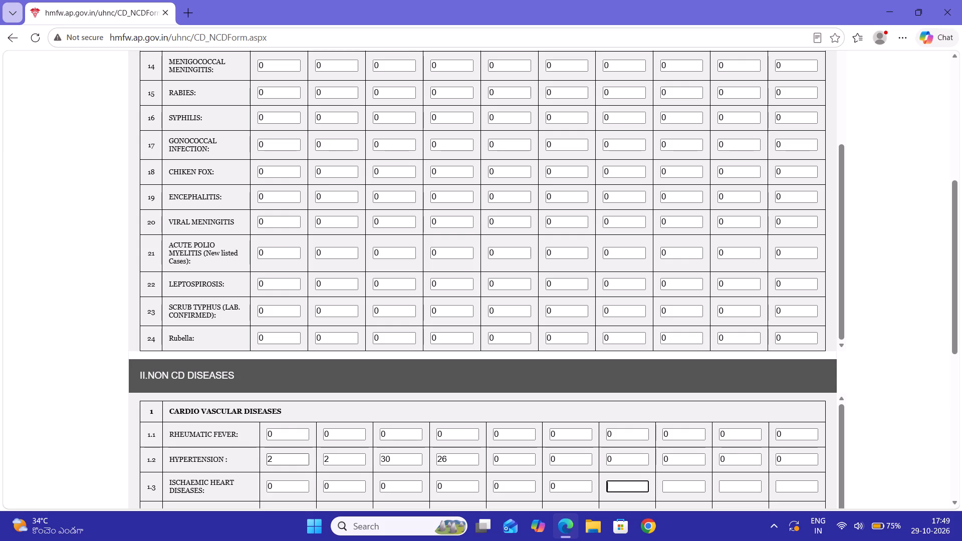
key("0")
key("Tab")
key("0")
key("Tab")
key("0")
key("Tab")
key("0")
key("Tab")
Enter 0 in all ten male and female fields of the Congenital Heart Disease row.
key("0")
key("Tab")
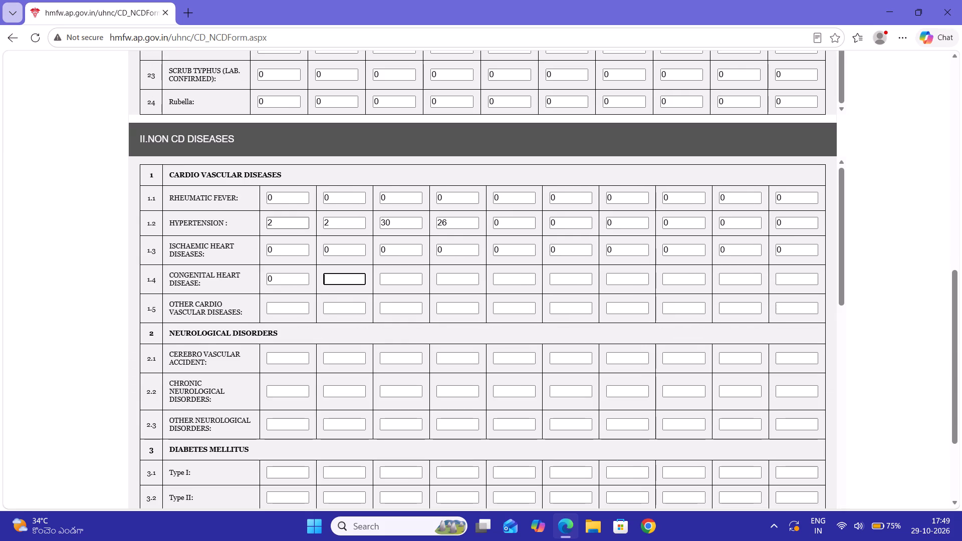
key("0")
key("Tab")
key("0")
key("Tab")
key("0")
key("Tab")
key("0")
key("Tab")
key("0")
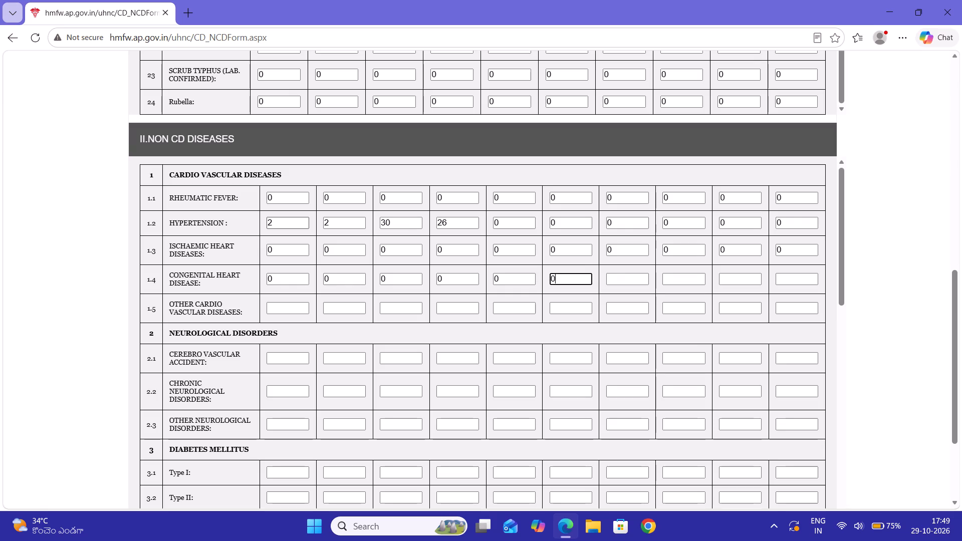
key("Tab")
key("0")
key("Tab")
key("0")
key("Tab")
key("0")
key("Tab")
key("0")
key("Tab")
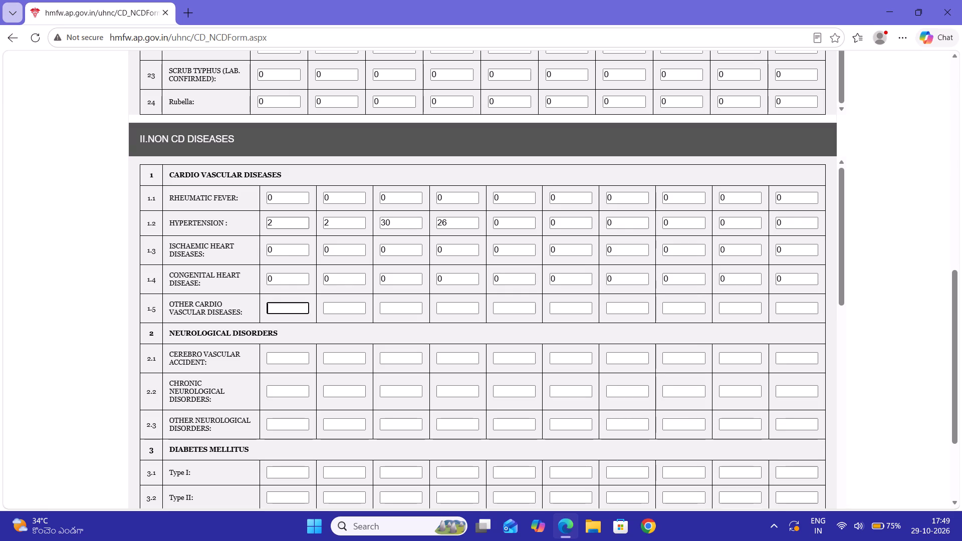
Enter 0 in the first three fields of the Other Cardio Vascular Diseases row.
key("0")
key("Tab")
key("0")
key("Tab")
key("0")
key("Tab")
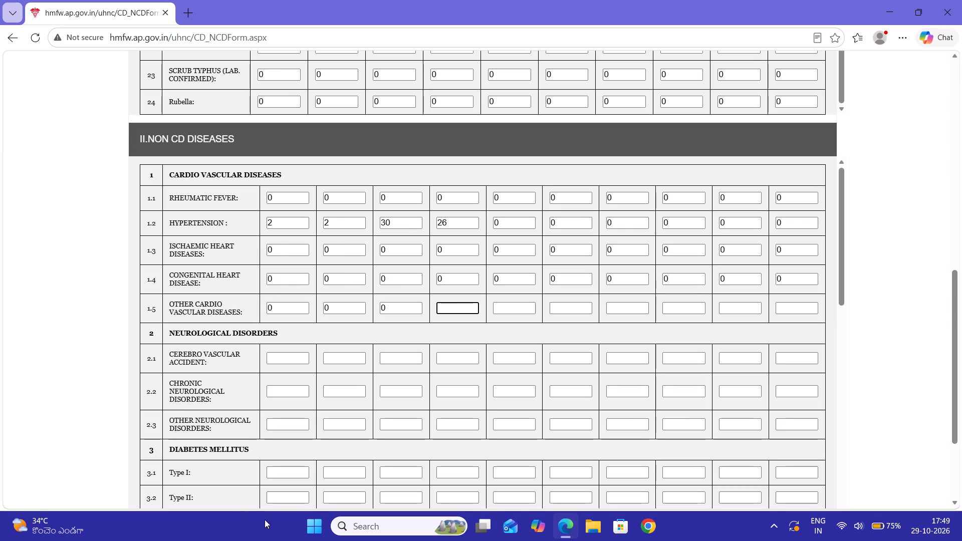
Change the first two fields of the Other Cardio Vascular Diseases row to 14 and 12.
left_click(279, 309)
key("BackSpace")
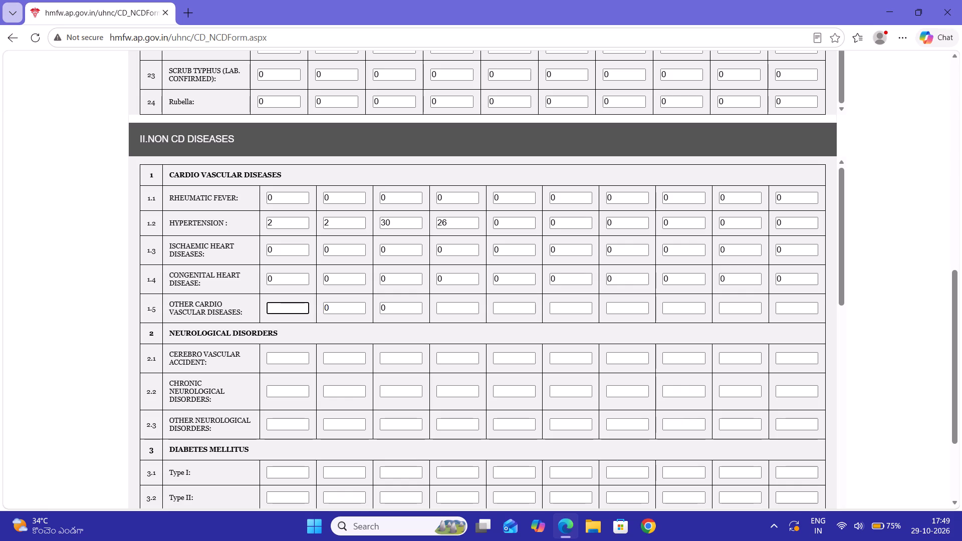
type("14")
key("Tab")
type("12")
key("Tab")
key("Tab")
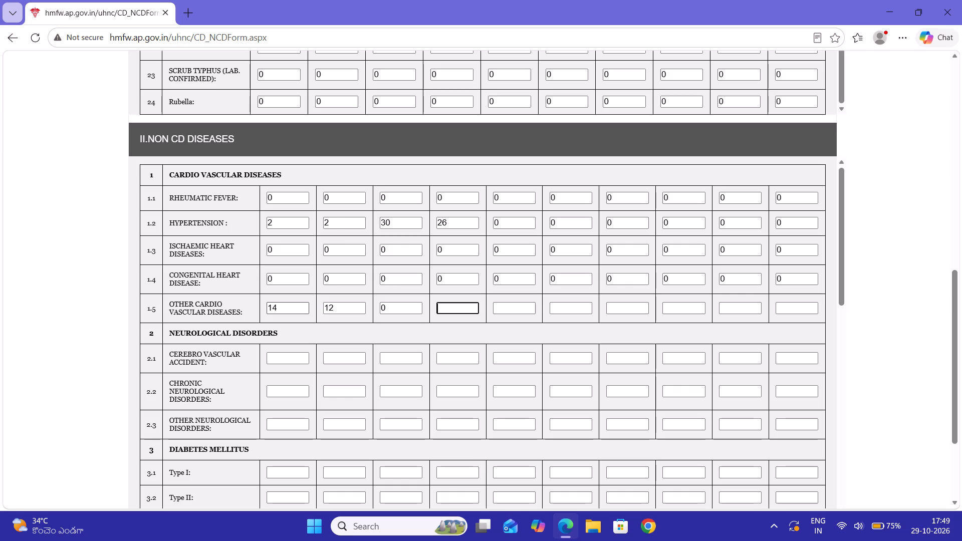
Enter 0 in the remaining seven empty fields of the Other Cardio Vascular Diseases row.
key("0")
key("Tab")
key("0")
key("Tab")
key("0")
key("Tab")
key("0")
key("Tab")
key("0")
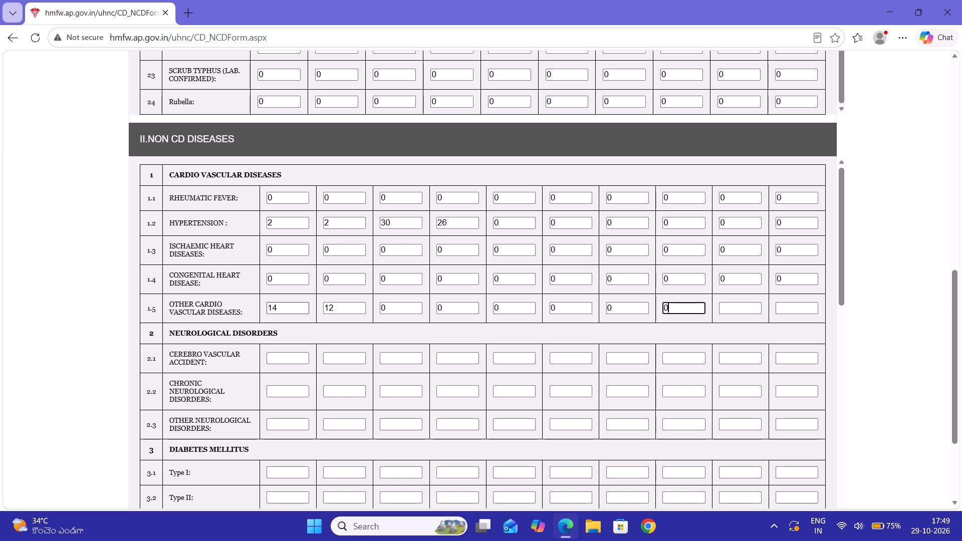
key("Tab")
key("0")
key("Tab")
key("0")
key("Tab")
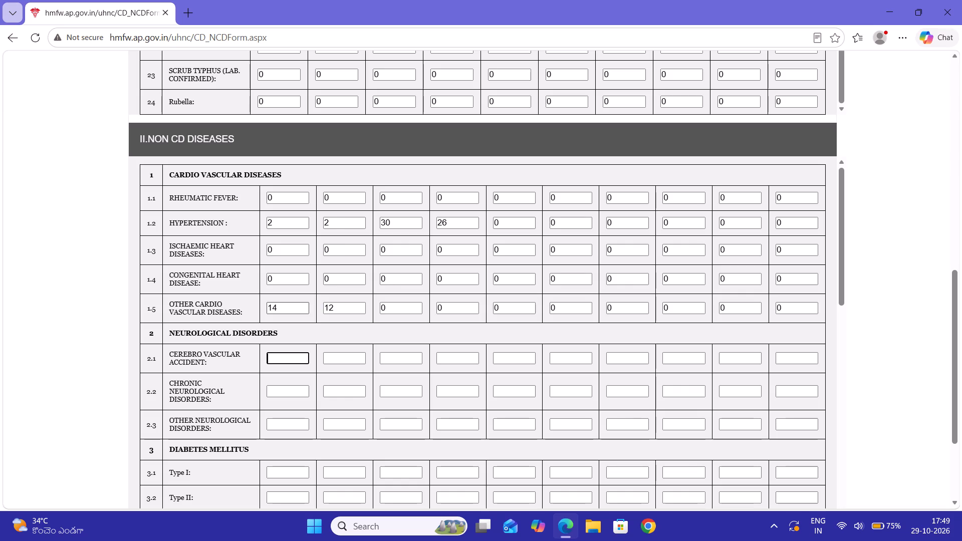
Enter 0 in all ten male and female fields of the Cerebro Vascular Accident row.
key("Tab")
key("0")
left_click(274, 352)
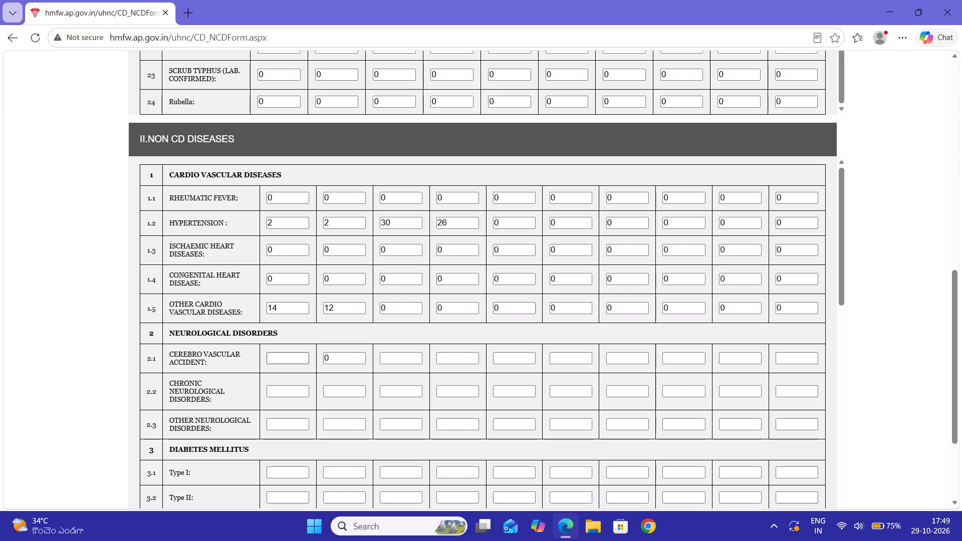
left_click(275, 353)
key("0")
key("Tab")
key("Tab")
key("0")
key("Tab")
key("0")
key("Tab")
key("0")
key("Tab")
key("0")
key("Tab")
key("0")
key("Tab")
key("0")
key("Tab")
key("0")
key("Tab")
key("0")
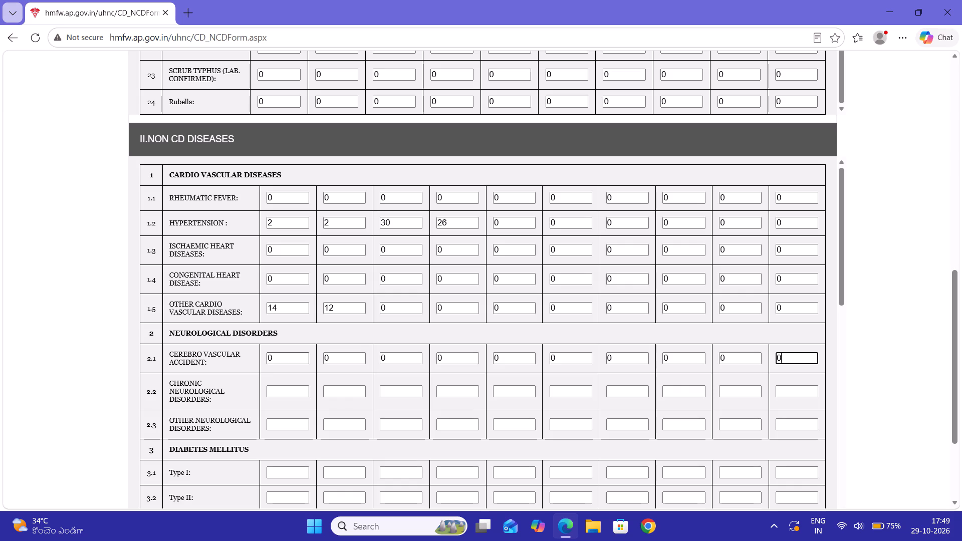
key("Tab")
Enter 0 in all ten male and female fields of the Chronic Neurological Disorders row.
key("0")
key("Tab")
key("0")
key("Tab")
key("0")
key("Tab")
key("0")
key("Tab")
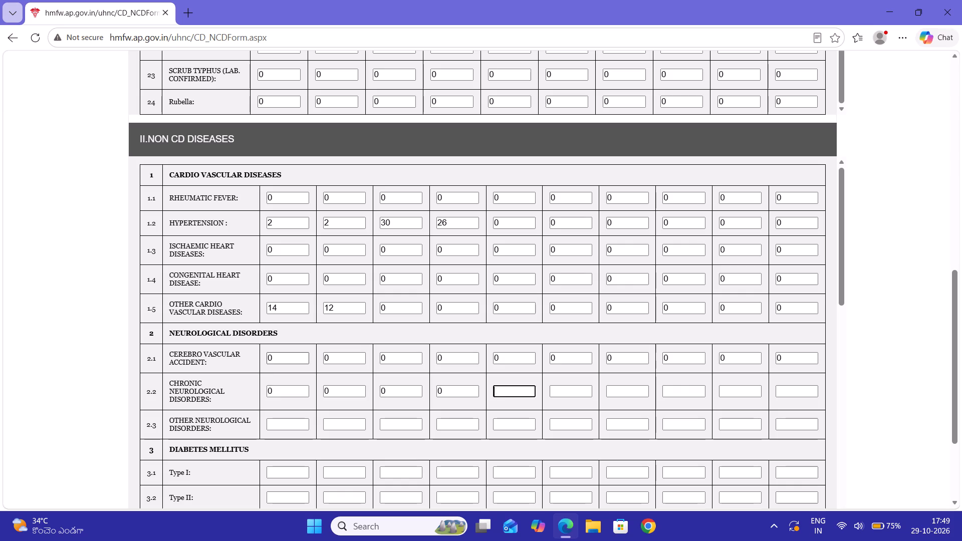
key("0")
key("Tab")
key("0")
key("Tab")
key("0")
key("Tab")
key("0")
key("Tab")
key("0")
key("Tab")
key("0")
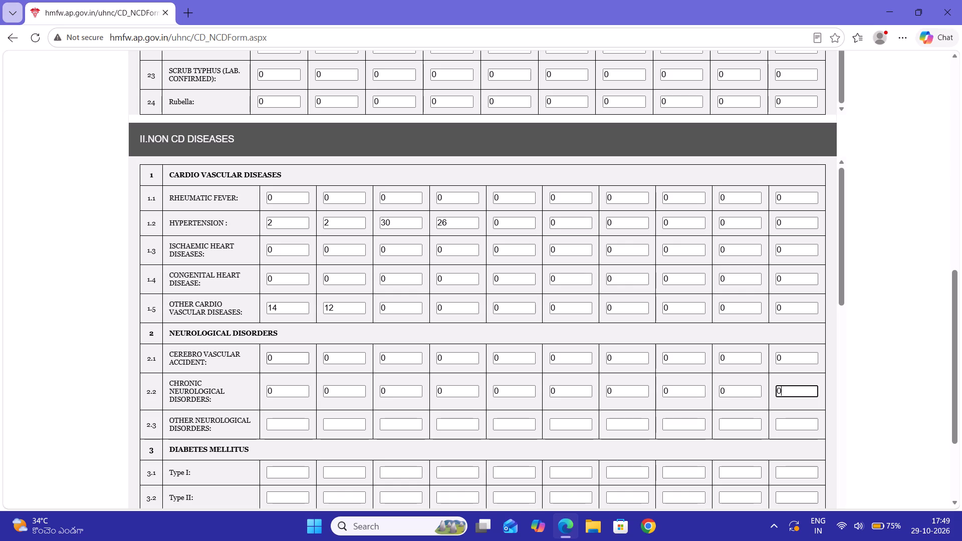
key("Tab")
Enter 0 in all ten male and female fields of the Other Neurological Disorders row.
key("0")
key("Tab")
key("0")
key("Tab")
key("0")
key("Tab")
key("0")
key("Tab")
key("0")
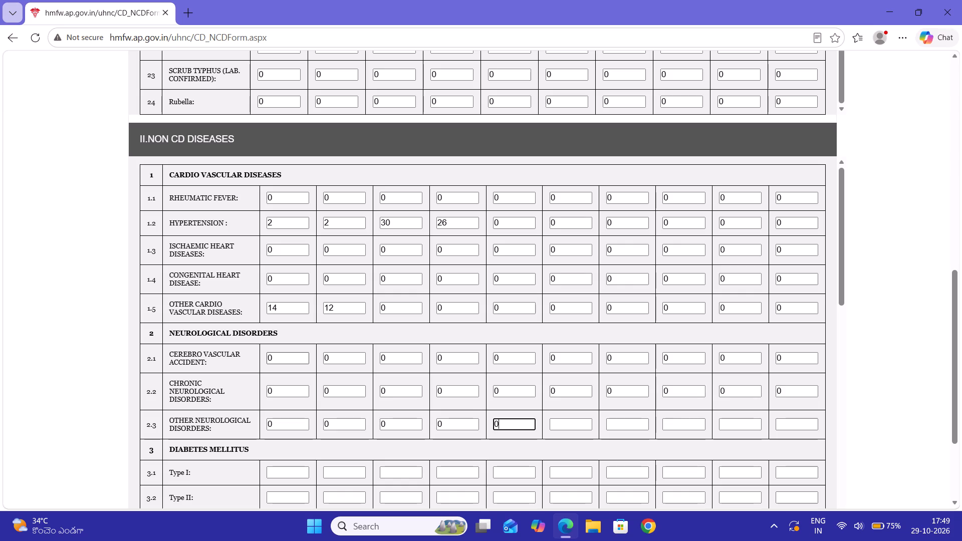
key("Tab")
key("0")
key("Tab")
key("0")
key("Tab")
key("0")
key("Tab")
key("0")
key("Tab")
key("0")
key("Tab")
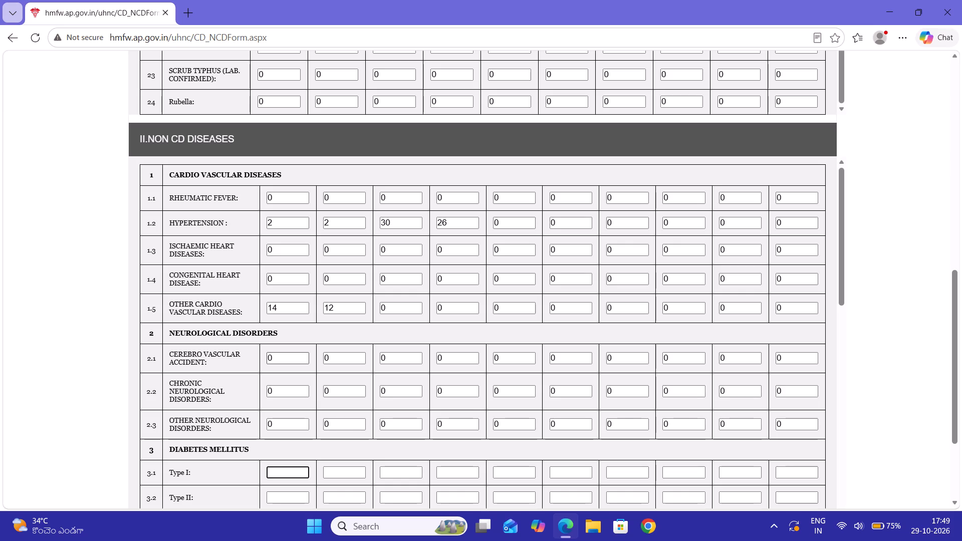
Fill the Diabetes Mellitus Type I row with 1, 1, 9 and 11 in the first four fields and 0 in the remaining six.
key("1")
key("Tab")
key("1")
key("Tab")
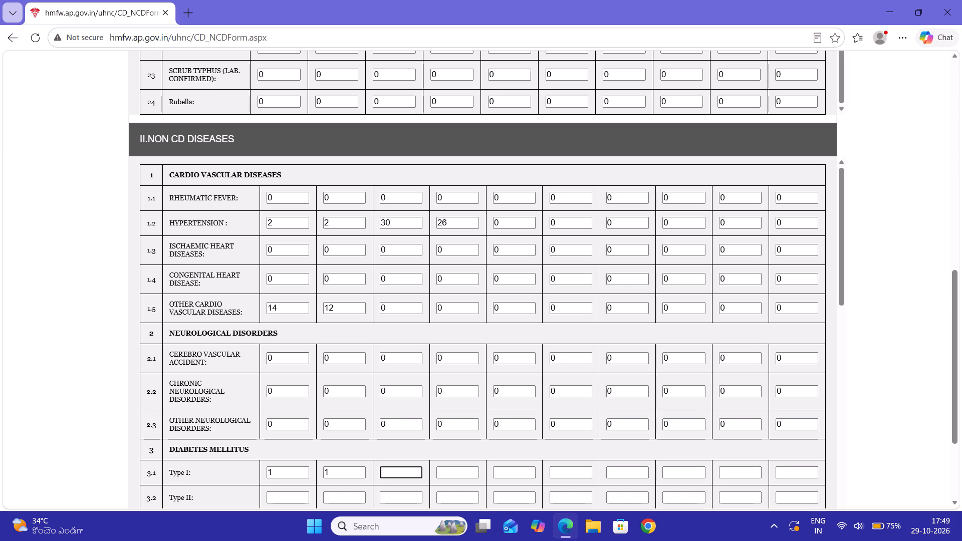
key("9")
key("Tab")
type("11")
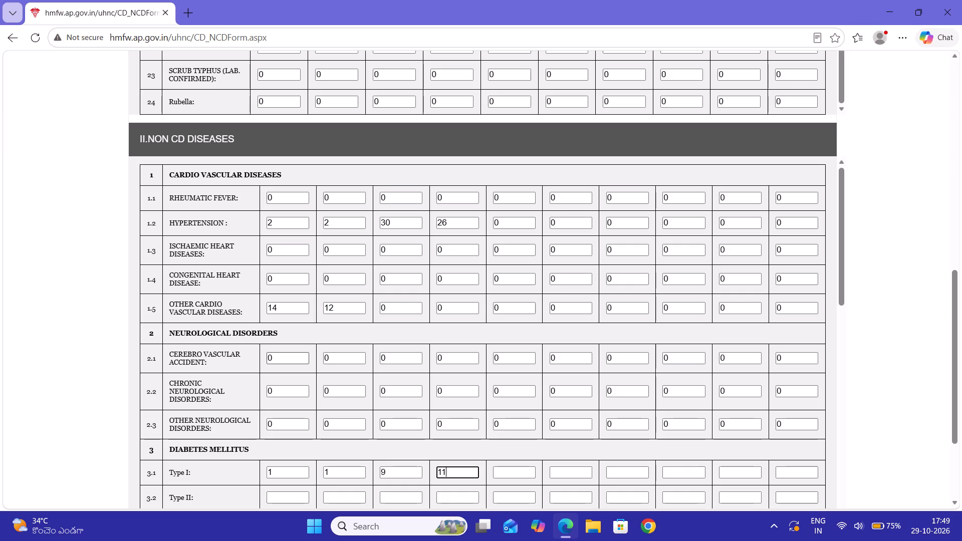
key("Tab")
key("0")
key("Tab")
key("0")
key("Tab")
key("0")
key("Tab")
key("0")
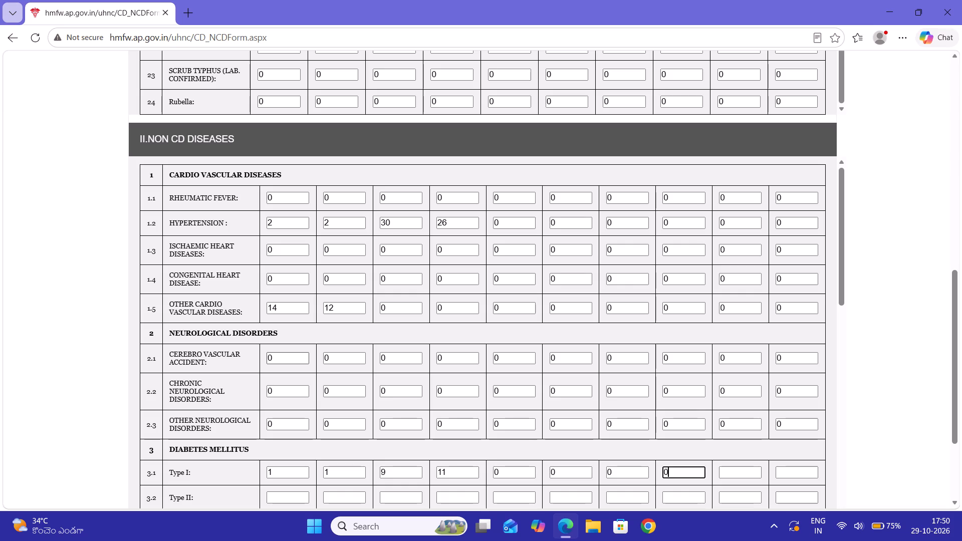
key("Tab")
key("0")
key("Tab")
key("0")
key("Tab")
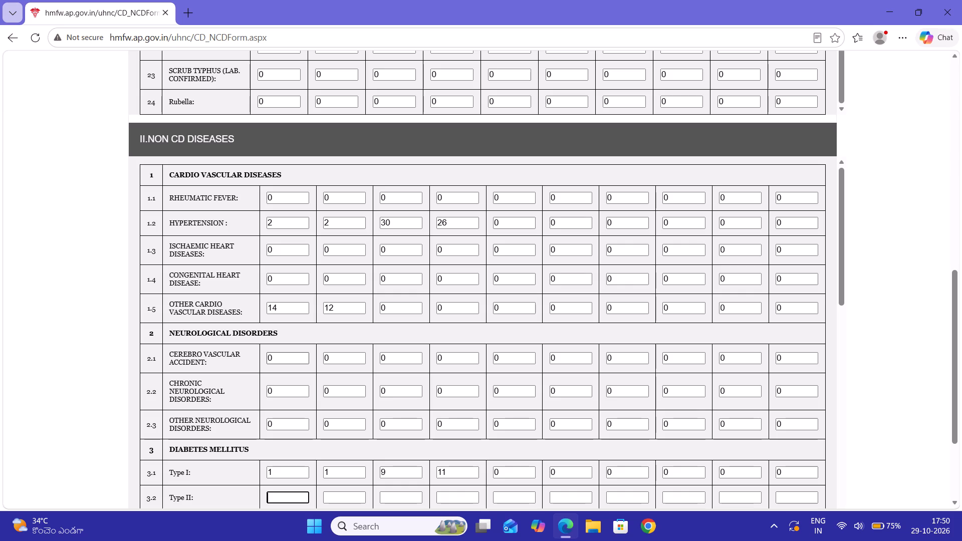
Fill the Diabetes Mellitus Type II row with 2, 3, 28 and 24 in the first four fields and 0 in the remaining six.
key("2")
key("Tab")
key("3")
key("Tab")
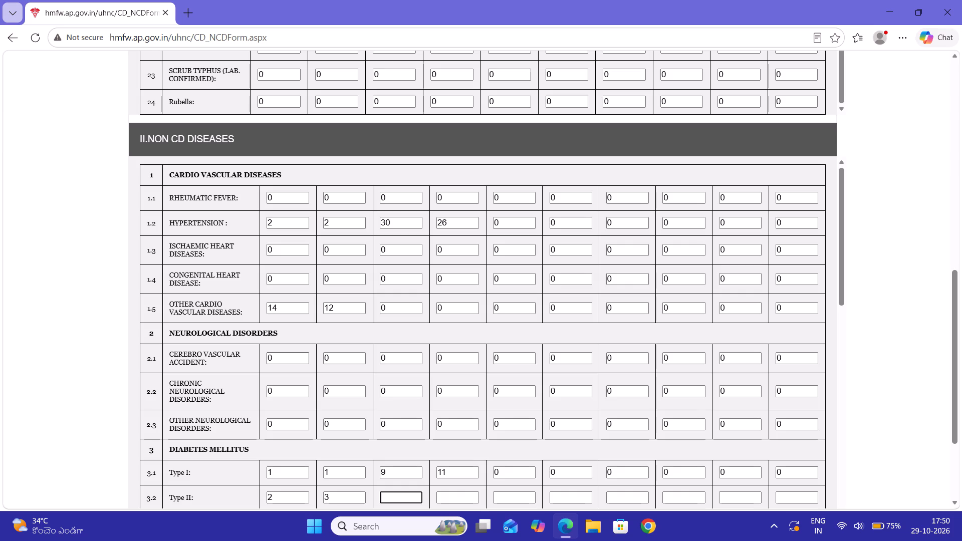
type("28")
key("Tab")
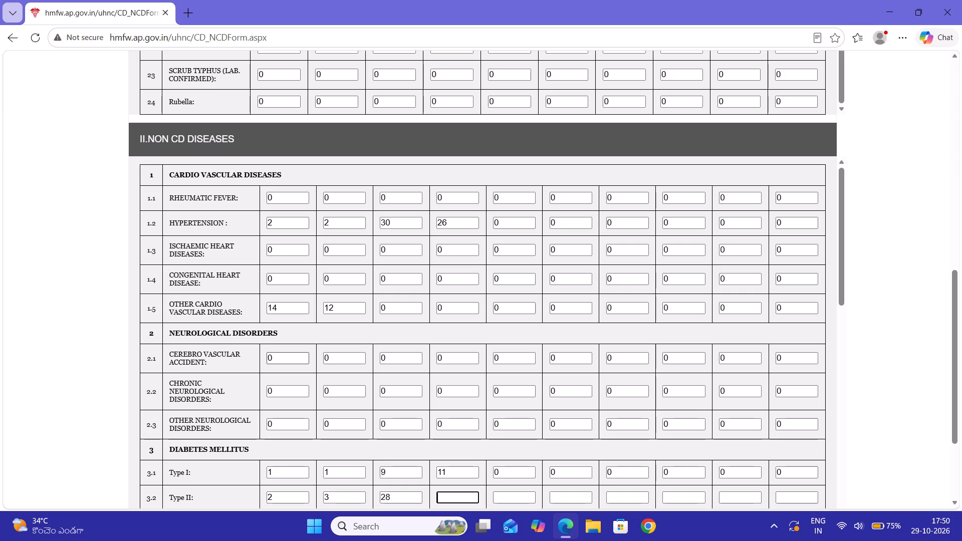
type("24")
key("Tab")
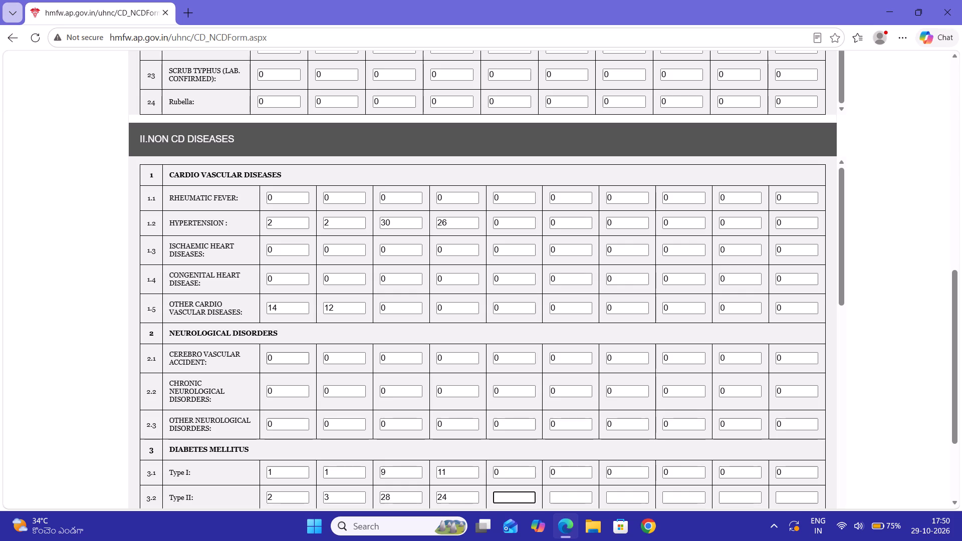
key("0")
key("Tab")
key("0")
key("Tab")
key("0")
key("Tab")
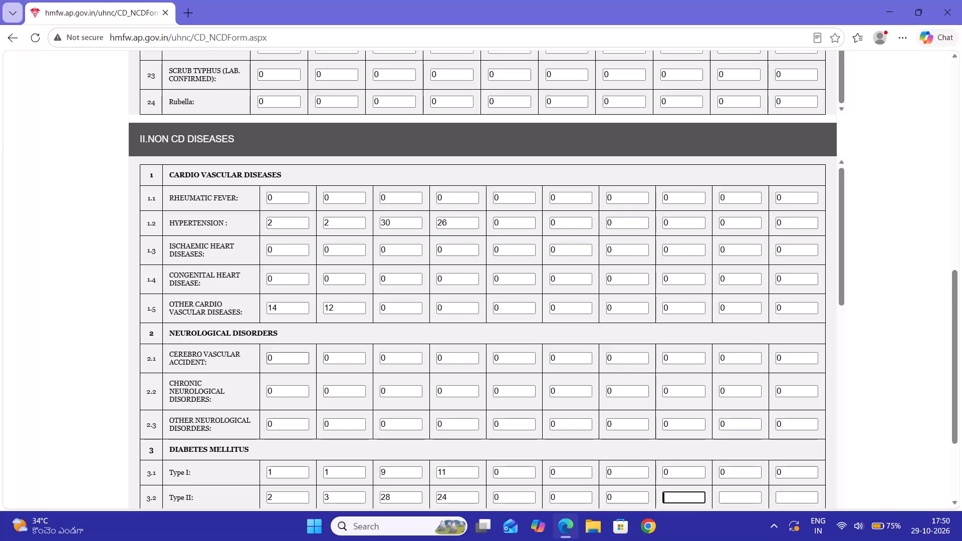
key("0")
key("Tab")
key("0")
key("Tab")
key("0")
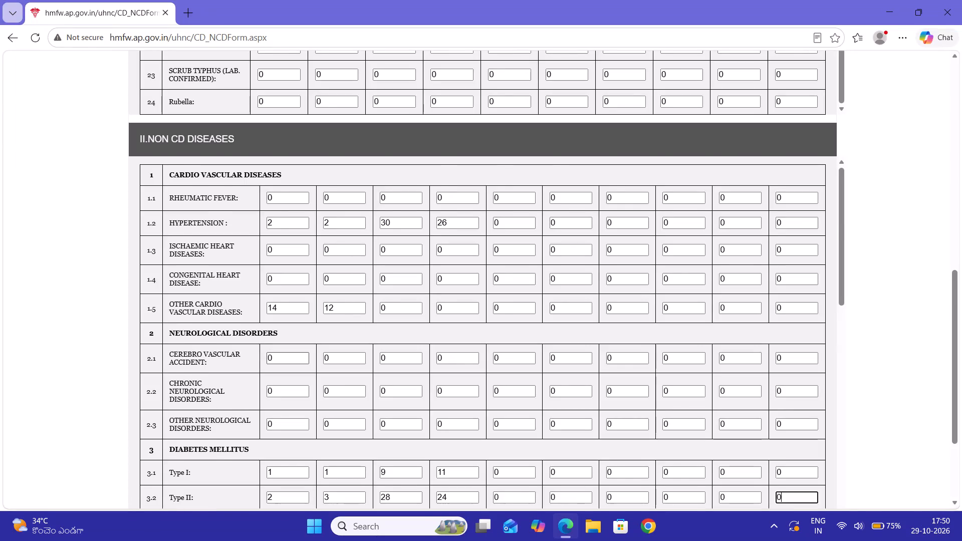
key("Tab")
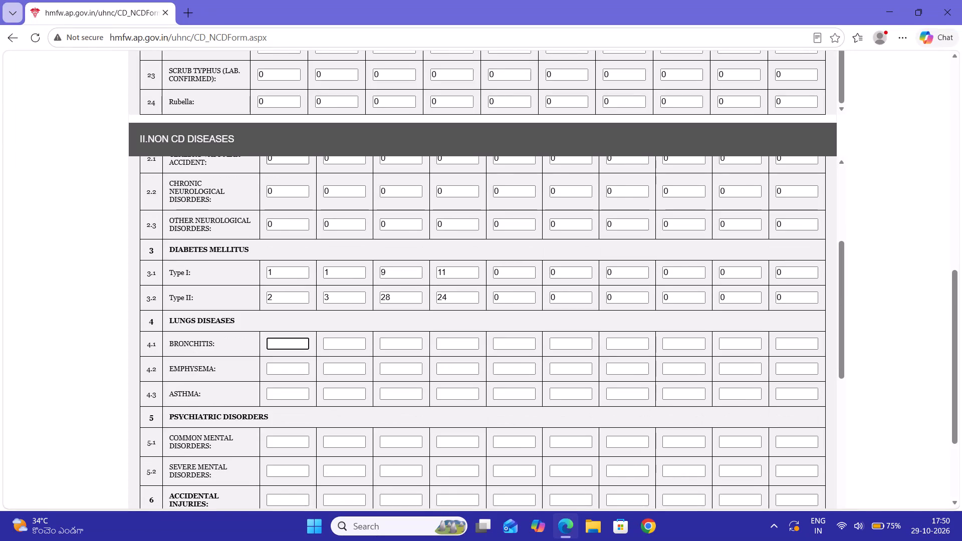
Enter 0 in all ten male and female fields of the Bronchitis row under Lungs Diseases.
key("0")
key("Tab")
key("0")
key("Tab")
key("0")
key("Tab")
key("0")
key("Tab")
key("0")
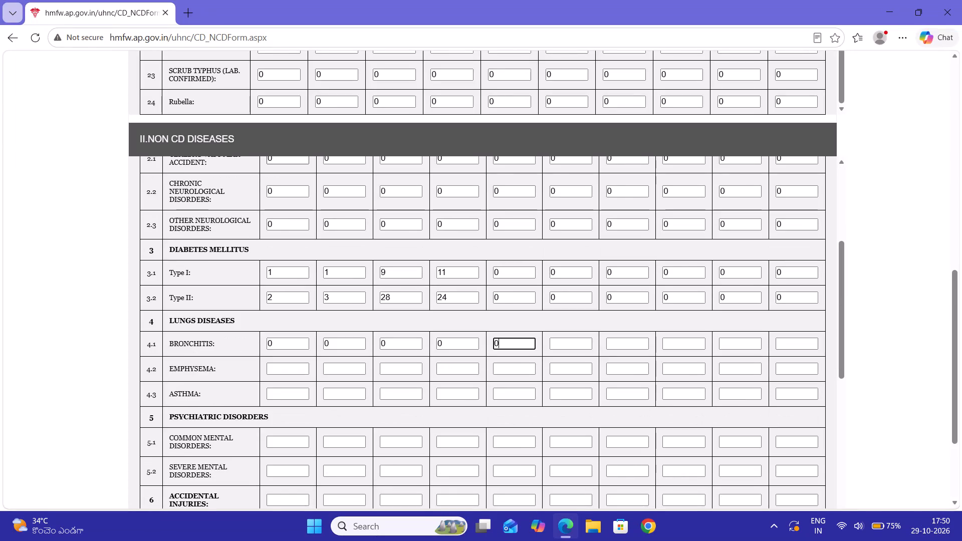
key("Tab")
key("0")
key("Tab")
key("0")
key("Tab")
key("0")
key("Tab")
key("0")
key("Tab")
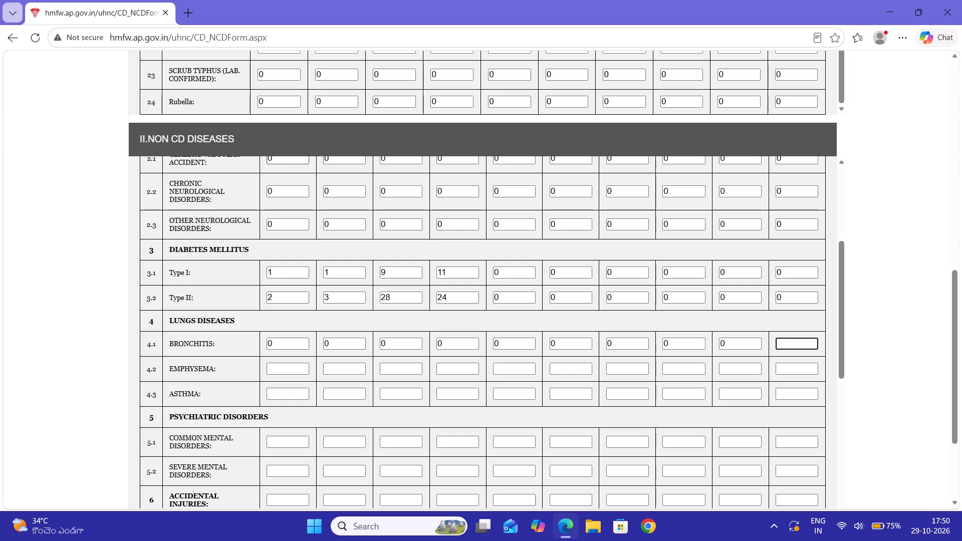
key("0")
key("Tab")
Enter 0 in all ten male and female fields of the Emphysema row under Lungs Diseases.
key("0")
key("Tab")
key("0")
key("Tab")
key("0")
key("Tab")
key("0")
key("Tab")
key("0")
key("Tab")
key("0")
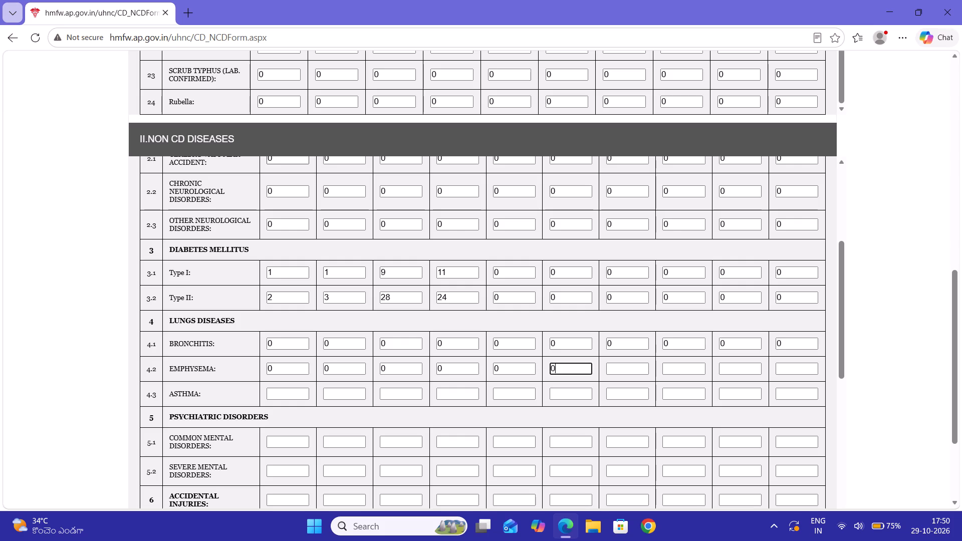
key("Tab")
key("0")
key("Tab")
key("0")
key("Tab")
key("0")
key("Tab")
key("0")
key("Tab")
Fill the Asthma row with 8, 7, 16 and 13 in the first four fields and 0 in the remaining six.
key("0")
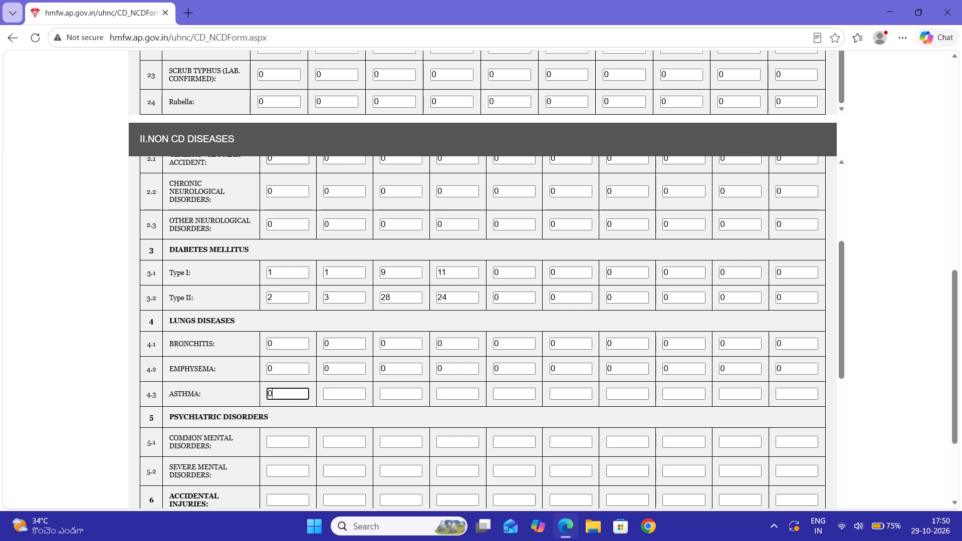
key("BackSpace")
key("8")
key("Tab")
key("7")
key("Tab")
type("16")
key("Tab")
type("13")
key("Tab")
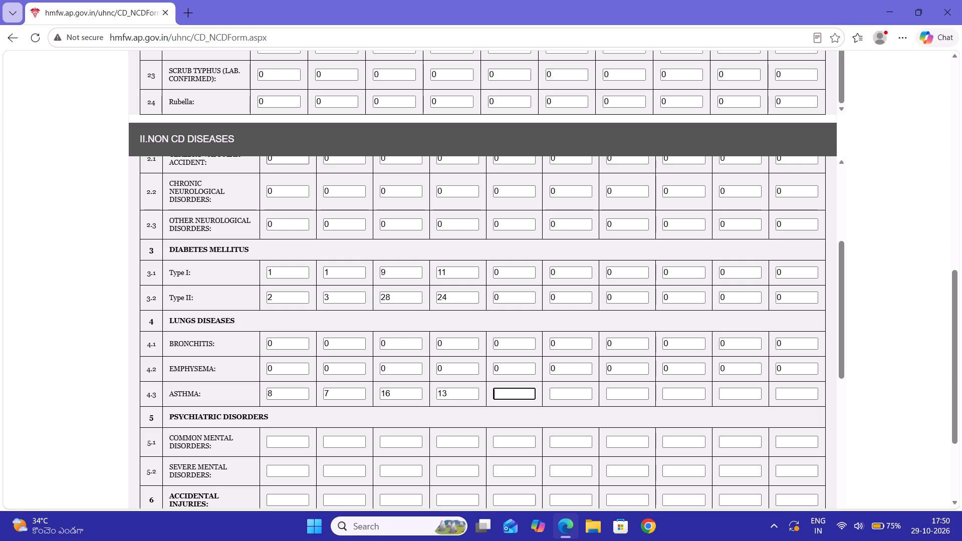
key("0")
key("Tab")
key("0")
key("Tab")
key("0")
key("Tab")
key("0")
key("Tab")
key("0")
key("Tab")
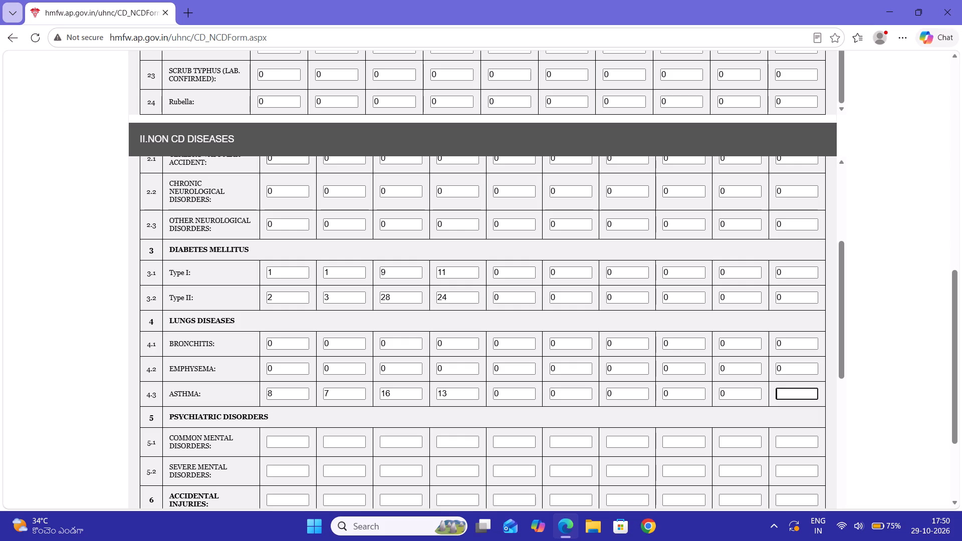
key("0")
key("Tab")
Enter 0 in all ten male and female fields of the Common Mental Disorders row under Psychiatric Disorders.
key("0")
key("Tab")
key("0")
key("Tab")
key("0")
key("Tab")
key("0")
key("Tab")
key("0")
key("Tab")
key("0")
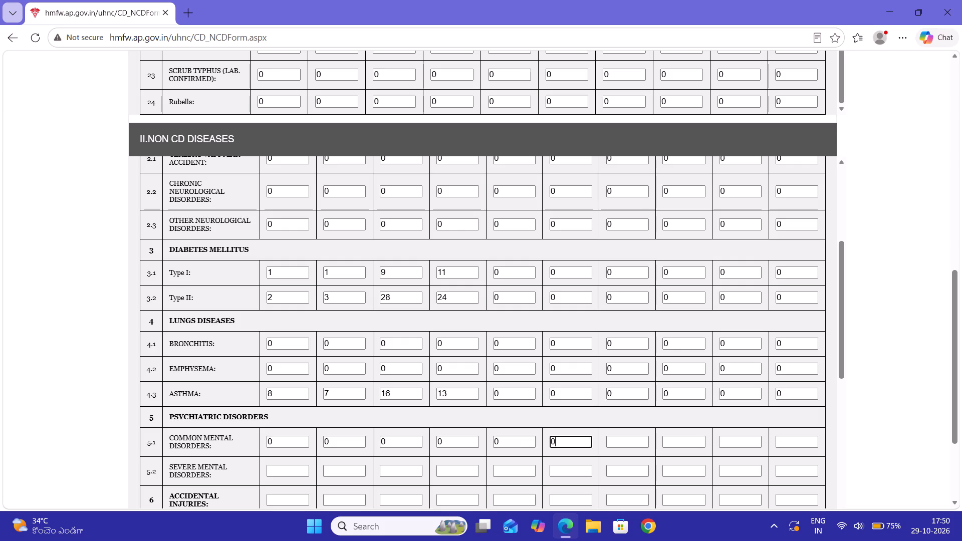
key("Tab")
key("0")
key("Tab")
key("0")
key("Tab")
key("0")
key("Tab")
key("0")
key("Tab")
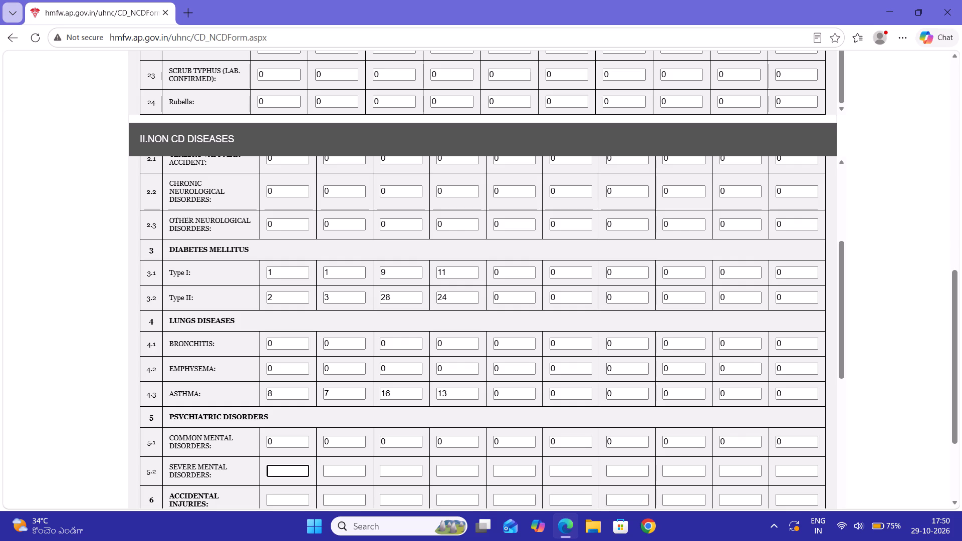
Enter 0 in all ten male and female fields of the Severe Mental Disorders row.
key("0")
key("Tab")
key("0")
key("Tab")
key("0")
key("Tab")
key("0")
key("Tab")
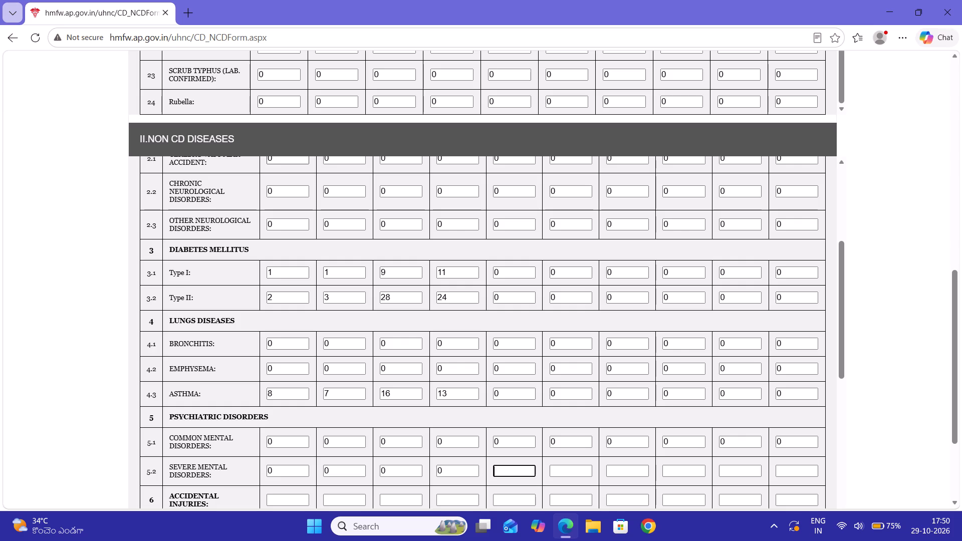
key("0")
key("Tab")
key("0")
key("Tab")
key("0")
key("Tab")
key("0")
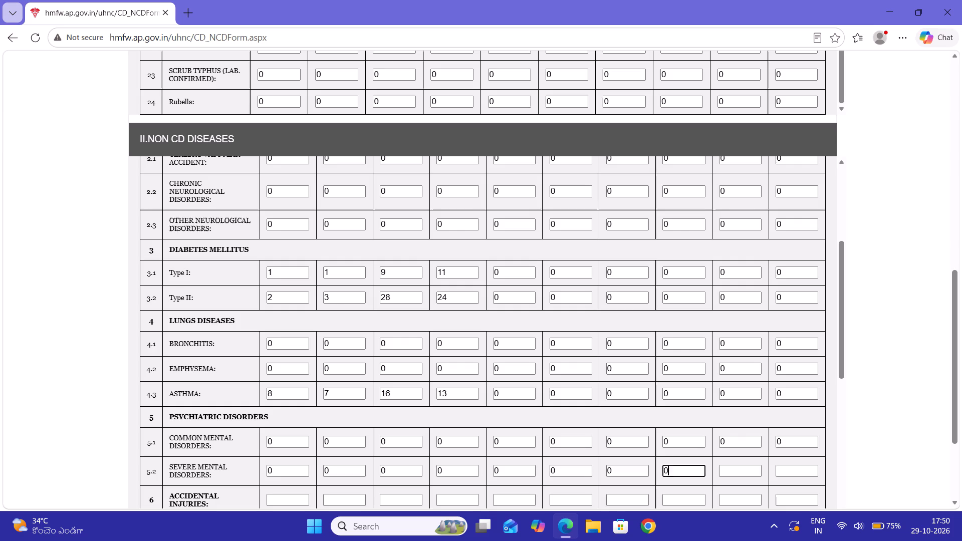
key("Tab")
key("0")
key("Tab")
key("0")
key("Tab")
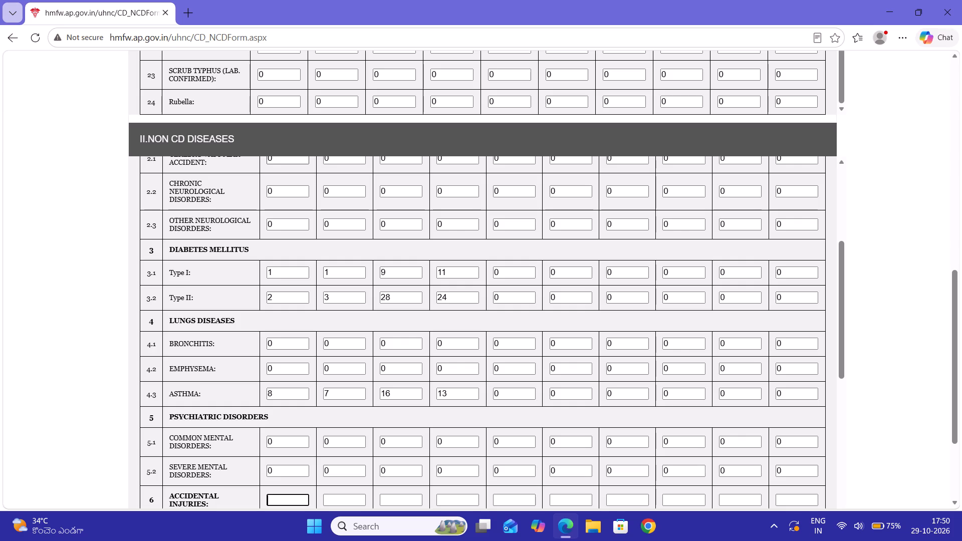
Fill the Accidental Injuries row with 48 and 43 in the first two fields and 0 in the remaining eight.
key("1")
key("BackSpace")
type("48")
key("Tab")
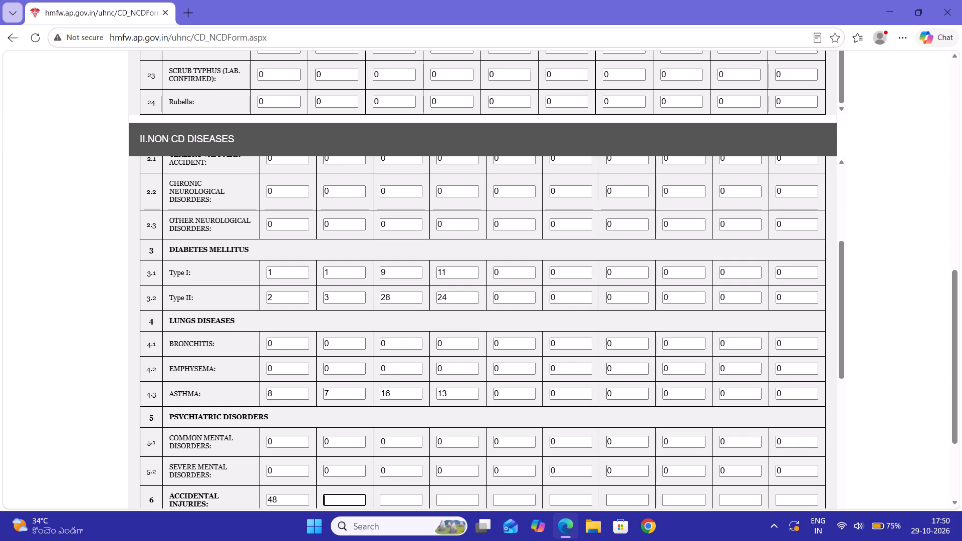
type("43")
key("Tab")
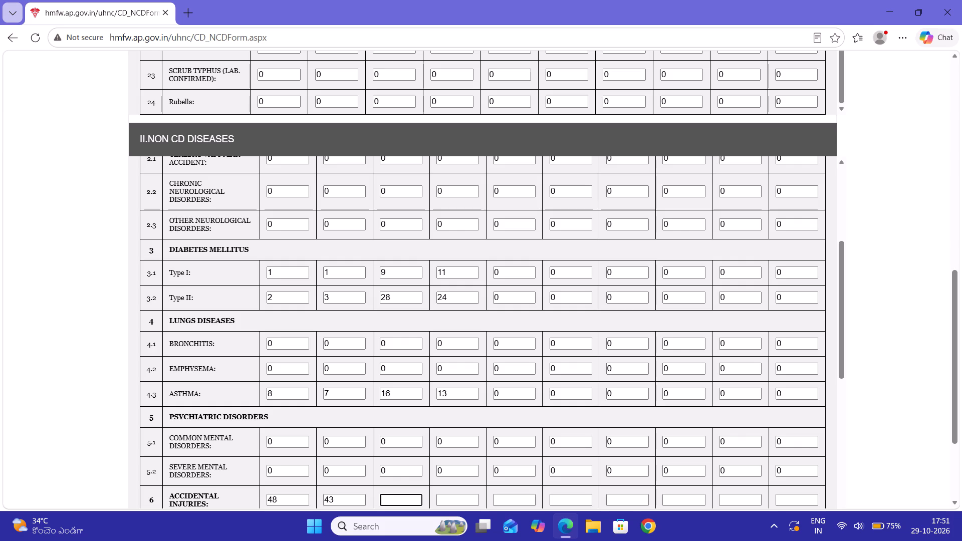
key("0")
key("Tab")
key("0")
key("Tab")
key("0")
key("Tab")
key("0")
key("Tab")
key("0")
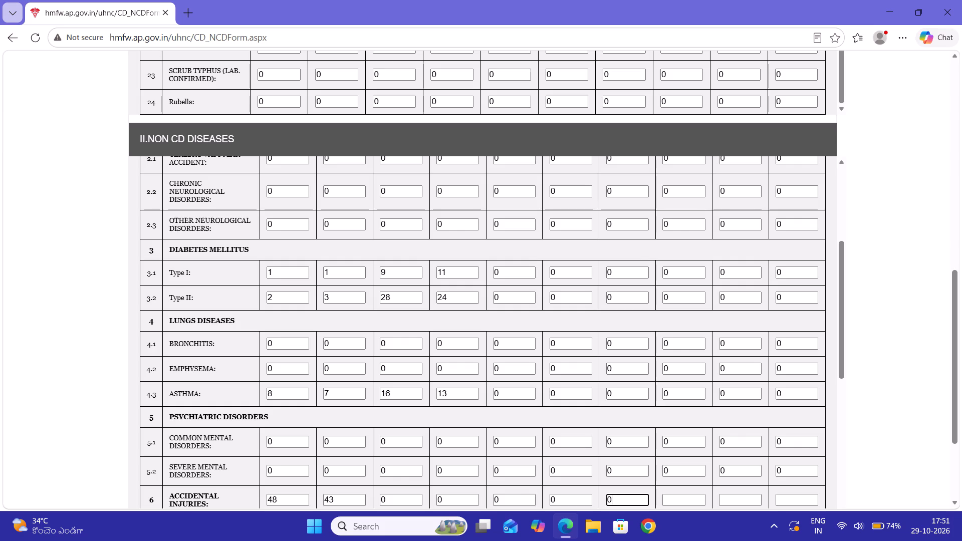
key("Tab")
key("0")
key("Tab")
key("0")
key("Tab")
key("0")
key("Tab")
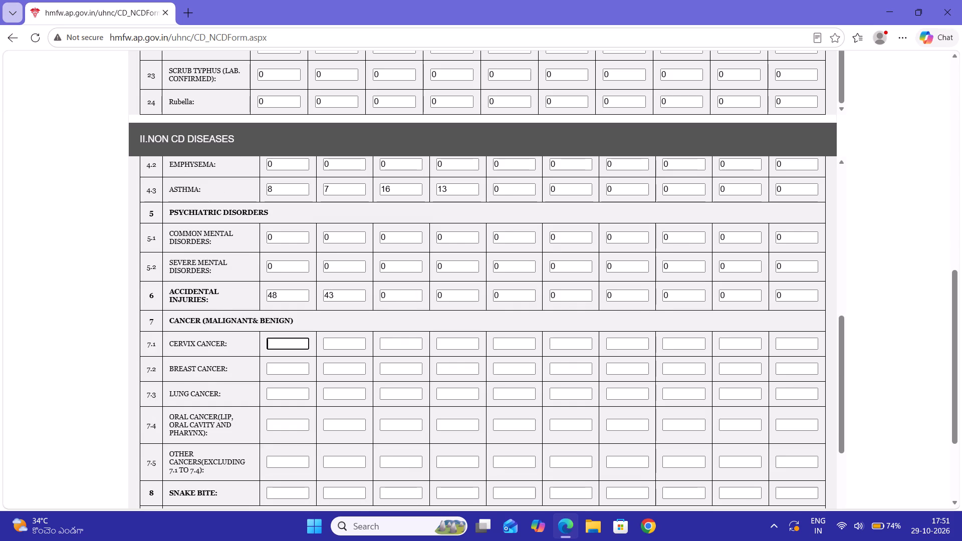
Enter 0 in all ten male and female fields of the Cervix Cancer row under Cancer.
key("0")
key("Tab")
key("0")
key("Tab")
key("0")
key("Tab")
key("0")
key("Tab")
key("0")
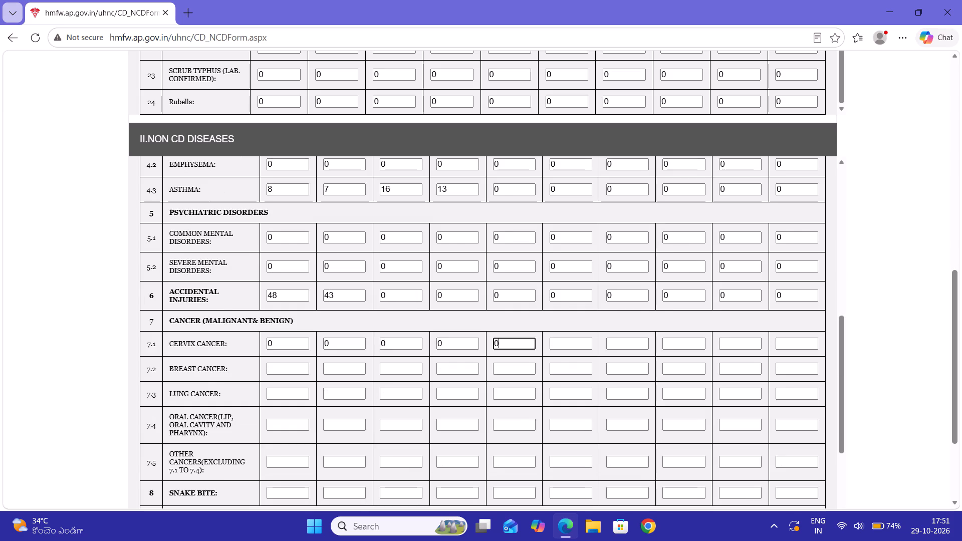
key("Tab")
key("0")
key("Tab")
key("0")
key("Tab")
key("0")
key("Tab")
key("0")
key("Tab")
key("0")
key("Tab")
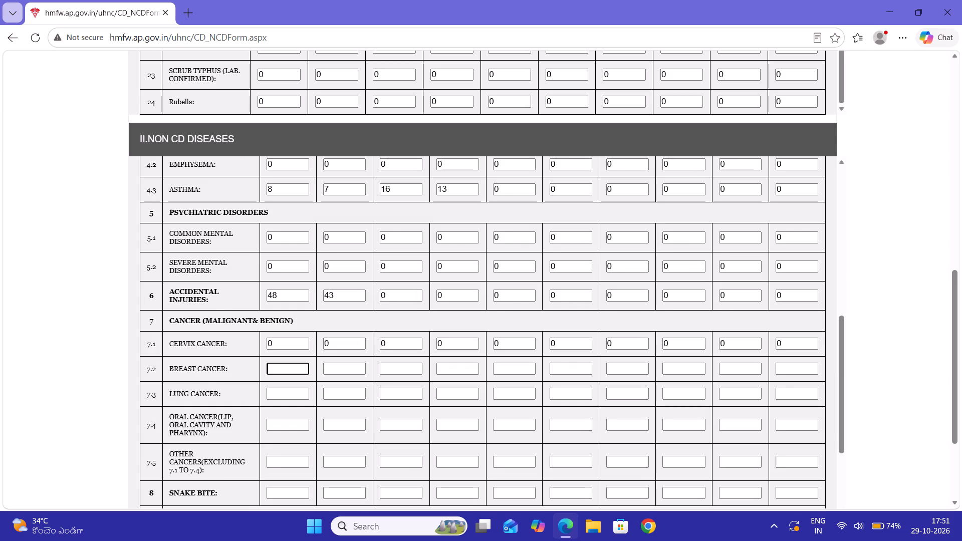
Enter 0 in all ten male and female fields of the Breast Cancer row.
key("0")
key("Tab")
key("0")
key("Tab")
key("0")
key("Tab")
key("0")
key("Tab")
key("0")
key("Tab")
key("0")
key("Tab")
key("0")
key("Tab")
key("0")
key("Tab")
key("0")
key("Tab")
key("0")
key("Tab")
Enter 0 in all ten male and female fields of the Lung Cancer row.
key("0")
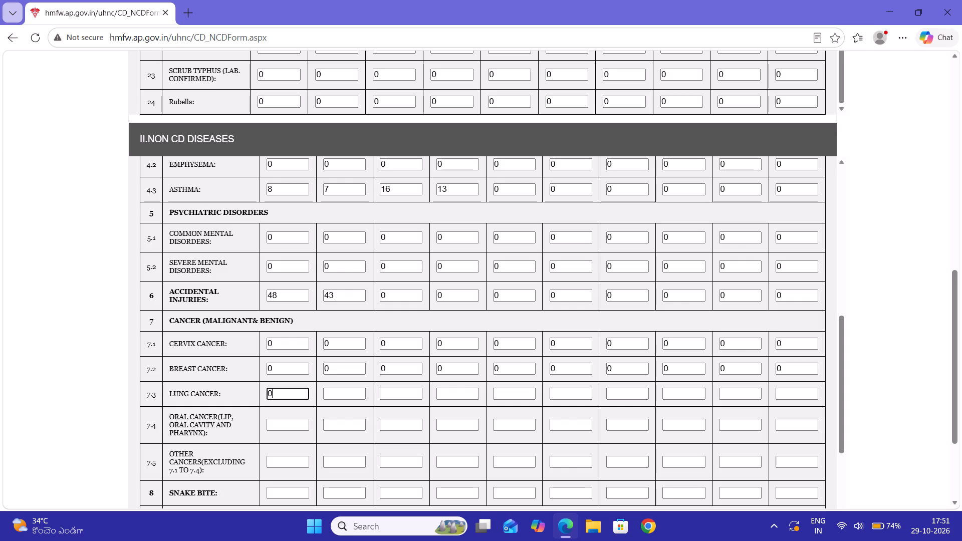
key("Tab")
key("0")
key("Tab")
key("0")
key("Tab")
key("0")
key("Tab")
key("0")
key("Tab")
key("0")
key("Tab")
key("0")
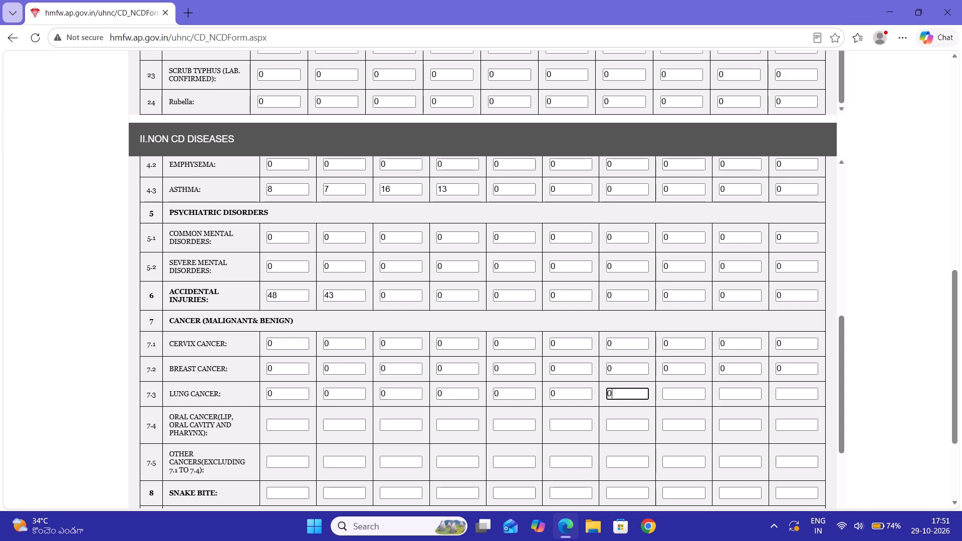
key("Tab")
key("0")
key("Tab")
key("0")
key("Tab")
key("0")
key("Tab")
Enter 0 in all ten male and female fields of the Oral Cancer (lip, oral cavity and pharynx) row.
key("0")
key("Tab")
key("0")
key("Tab")
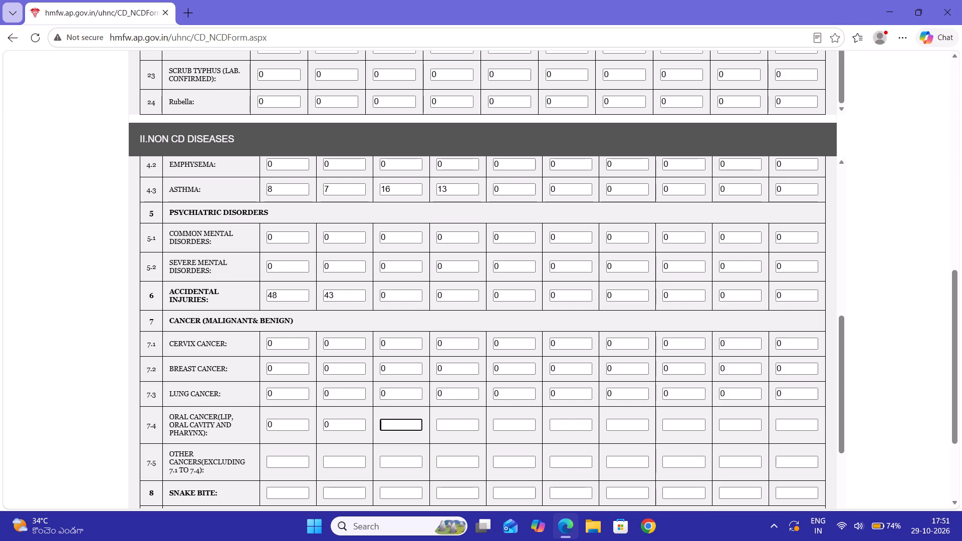
key("0")
key("Tab")
key("0")
key("Tab")
key("0")
key("Tab")
key("0")
key("Tab")
key("0")
key("Tab")
key("0")
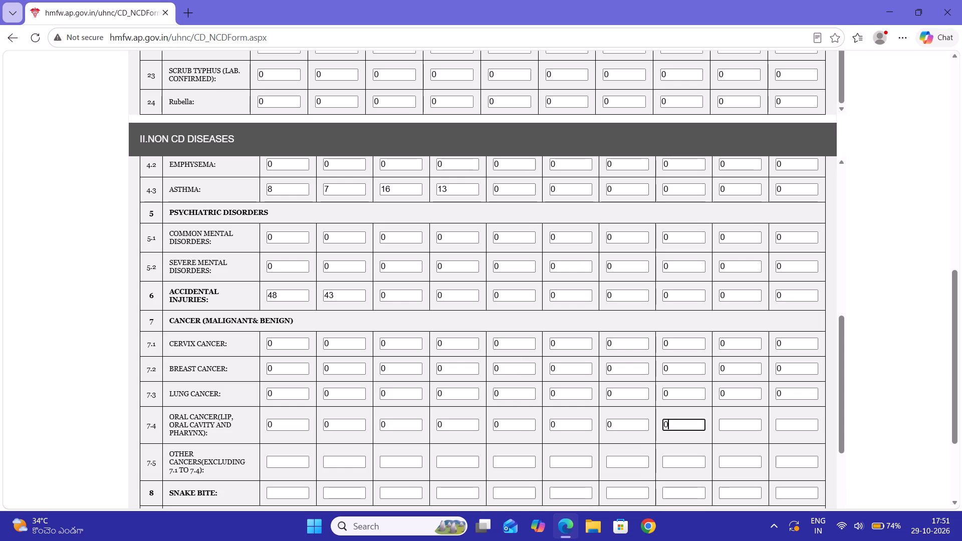
key("Tab")
key("0")
key("Tab")
key("0")
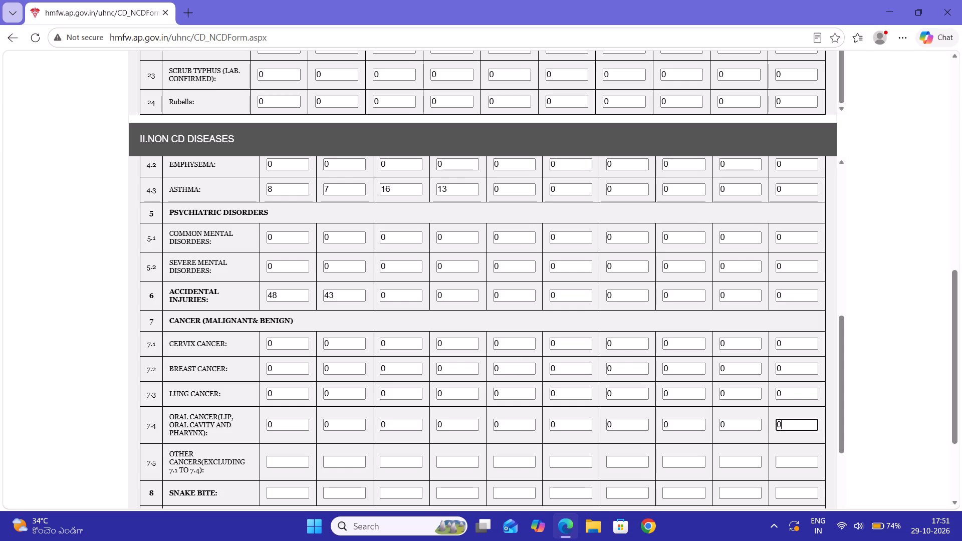
key("Tab")
Enter 0 in all ten male and female fields of the Other Cancers (excluding 7.1 to 7.4) row.
key("0")
key("Tab")
key("0")
key("Tab")
key("0")
key("Tab")
key("0")
key("Tab")
key("0")
key("Tab")
key("0")
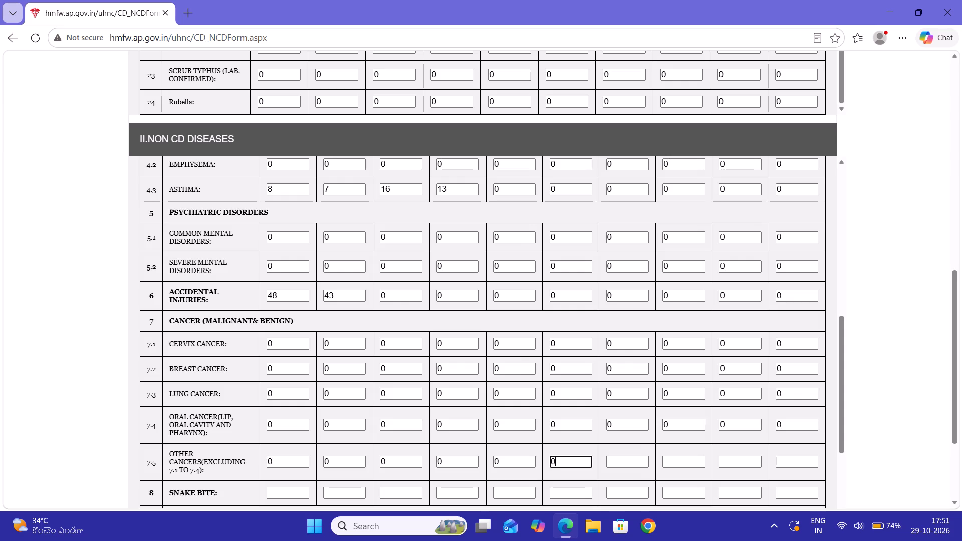
key("Tab")
key("0")
key("Tab")
key("0")
key("Tab")
key("0")
key("Tab")
key("0")
key("Tab")
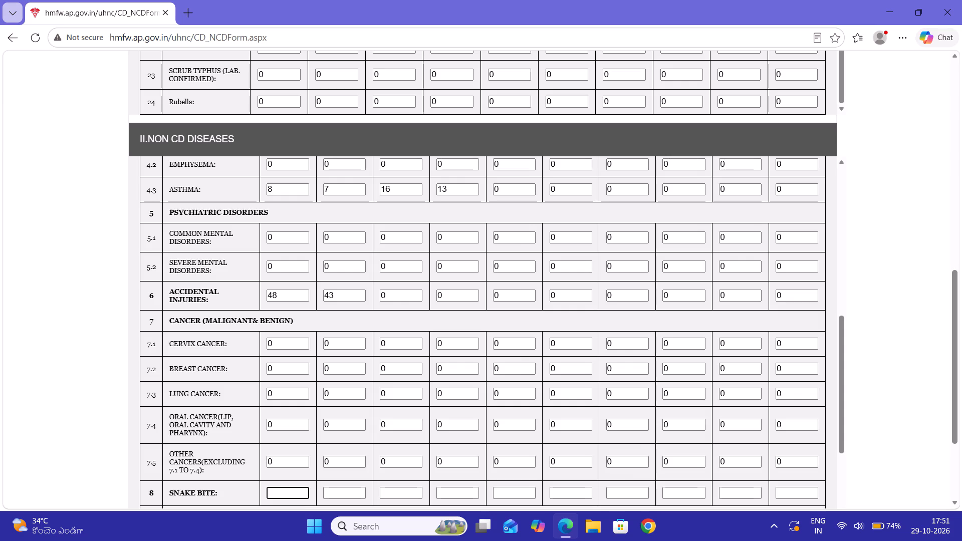
Enter 0 in all ten male and female fields of the Snake Bite row.
key("0")
key("Tab")
key("0")
key("Tab")
key("0")
key("Tab")
key("0")
key("Tab")
key("0")
key("Tab")
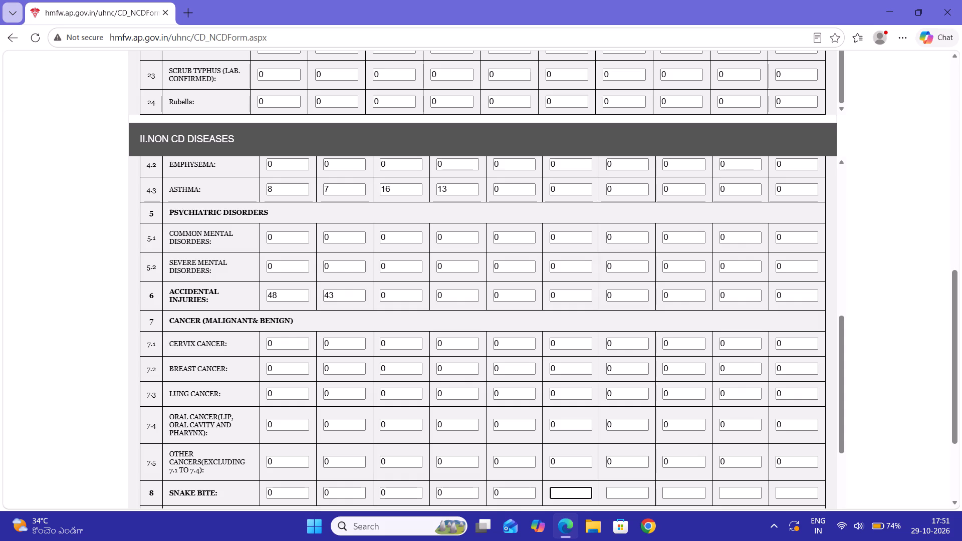
key("0")
key("Tab")
key("0")
key("Tab")
key("0")
key("Tab")
key("0")
key("Tab")
key("0")
key("Tab")
Enter 0 in all ten male and female fields of the Acute Renal Failure row under Renal Failure.
key("0")
key("Tab")
key("0")
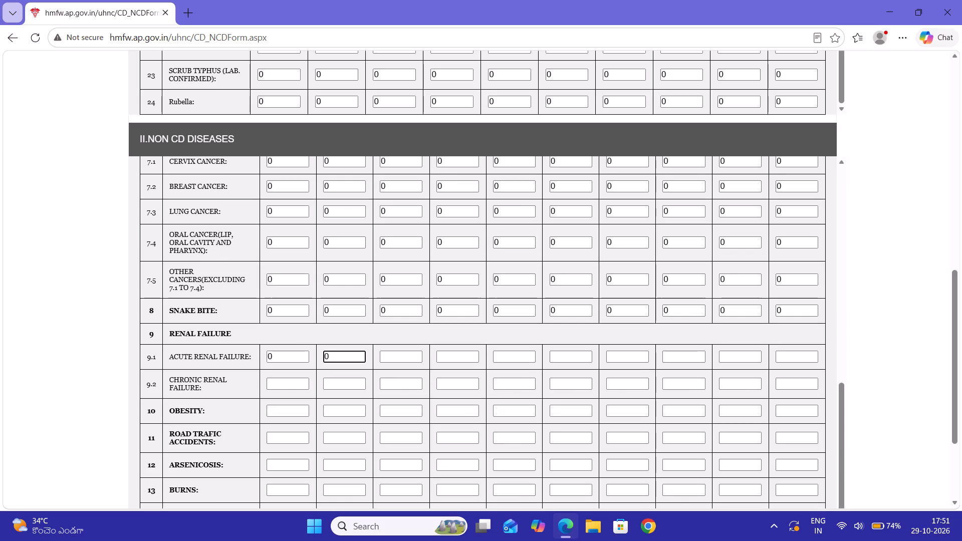
key("Tab")
key("0")
key("Tab")
key("0")
key("Tab")
key("0")
key("Tab")
key("0")
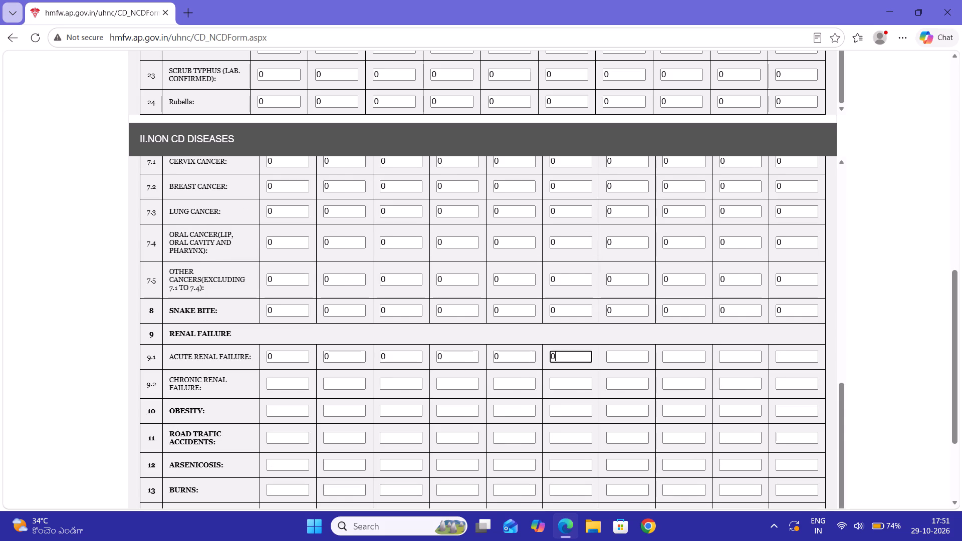
key("Tab")
key("0")
key("Tab")
key("0")
key("Tab")
key("0")
key("Tab")
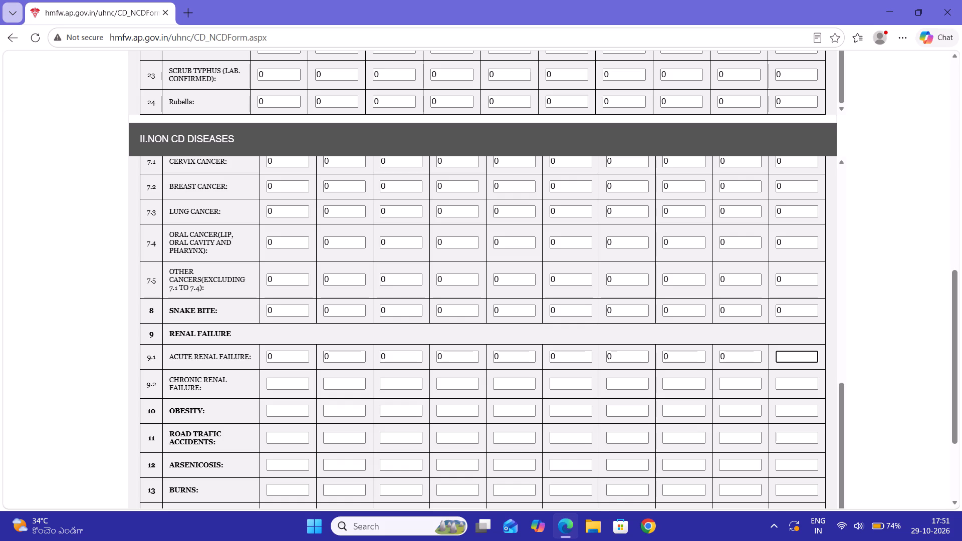
key("0")
key("Tab")
Enter 0 in all ten male and female fields of the Chronic Renal Failure row.
key("0")
key("Tab")
key("0")
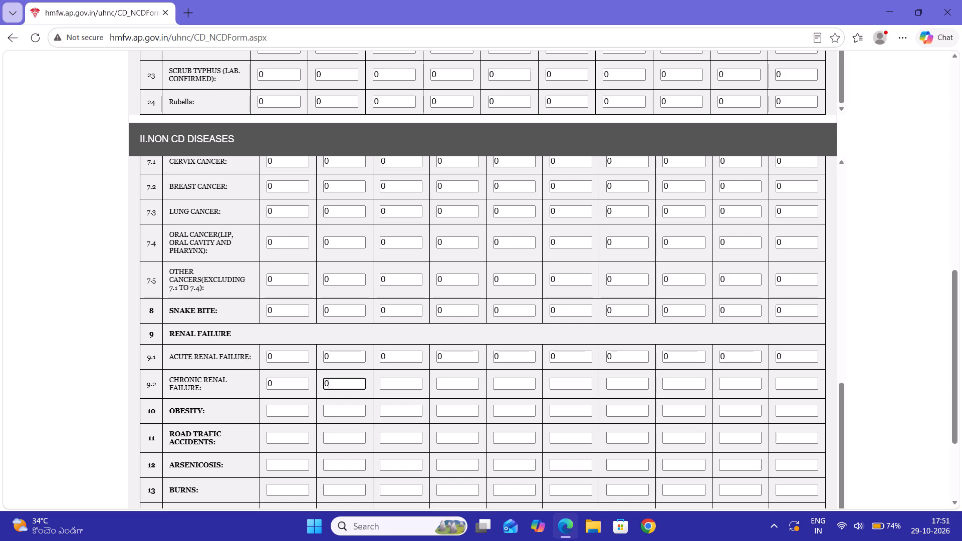
key("Tab")
key("0")
key("Tab")
key("0")
key("Tab")
key("0")
key("Tab")
key("0")
key("Tab")
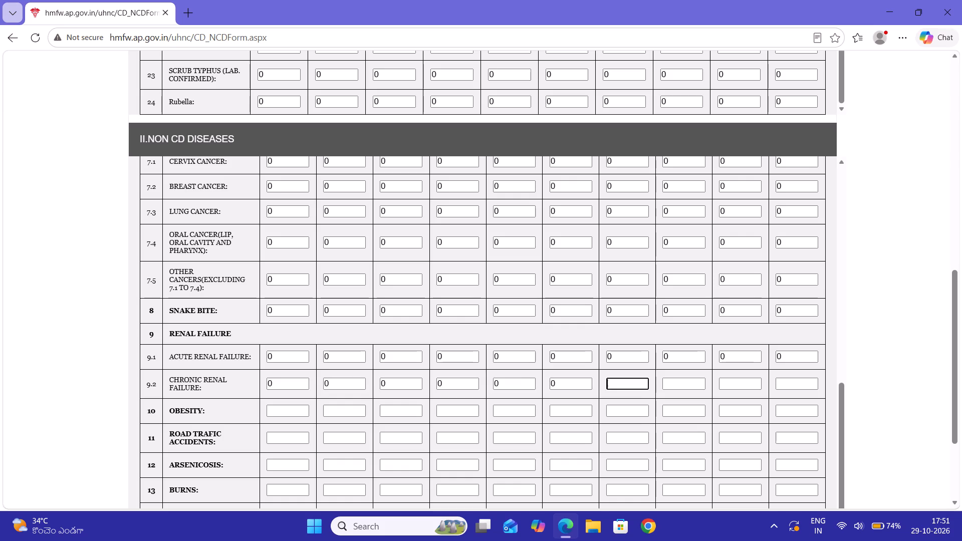
key("0")
key("Tab")
key("0")
key("Tab")
key("0")
key("Tab")
key("0")
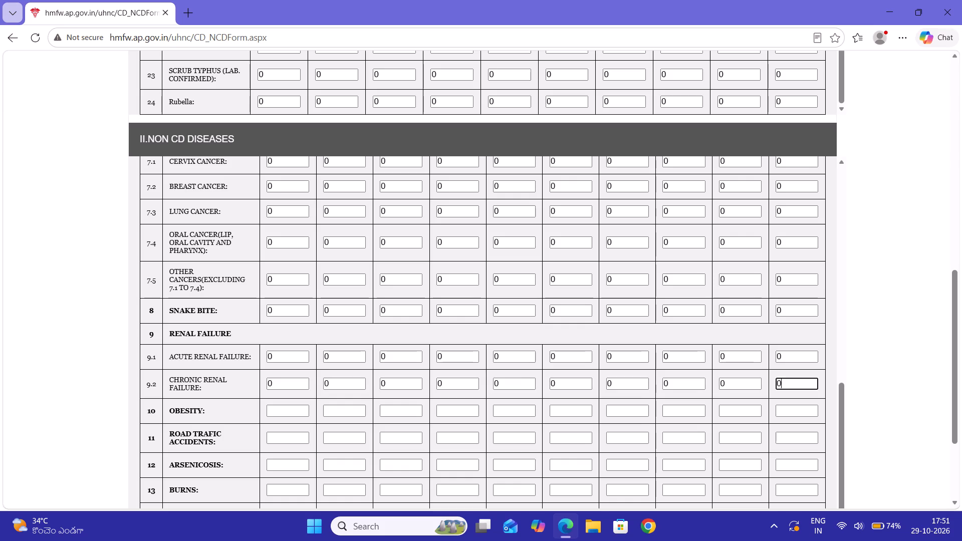
key("Tab")
Enter 0 in all ten male and female fields of the Obesity row.
key("0")
key("Tab")
key("0")
key("Tab")
key("0")
key("Tab")
key("0")
key("Tab")
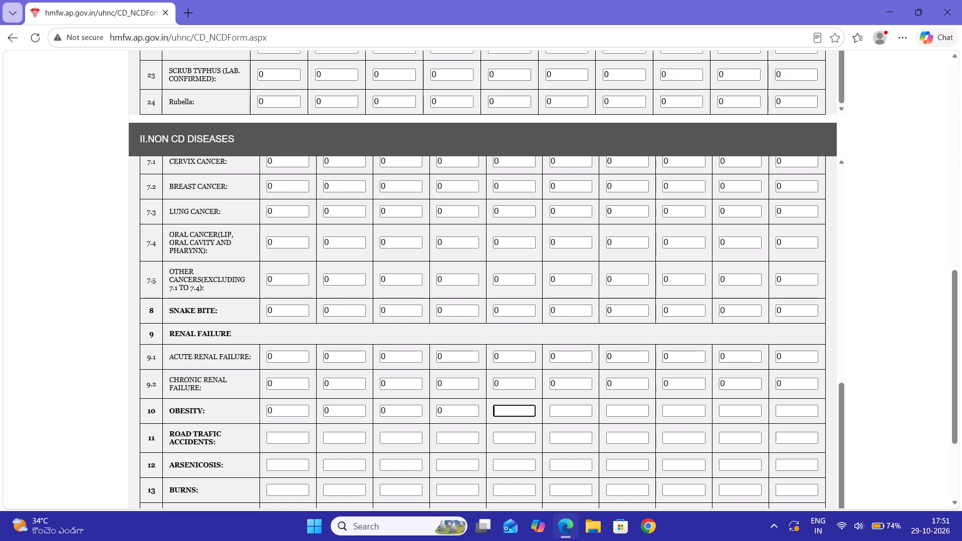
key("0")
key("Tab")
key("0")
key("Tab")
key("0")
key("Tab")
key("0")
key("Tab")
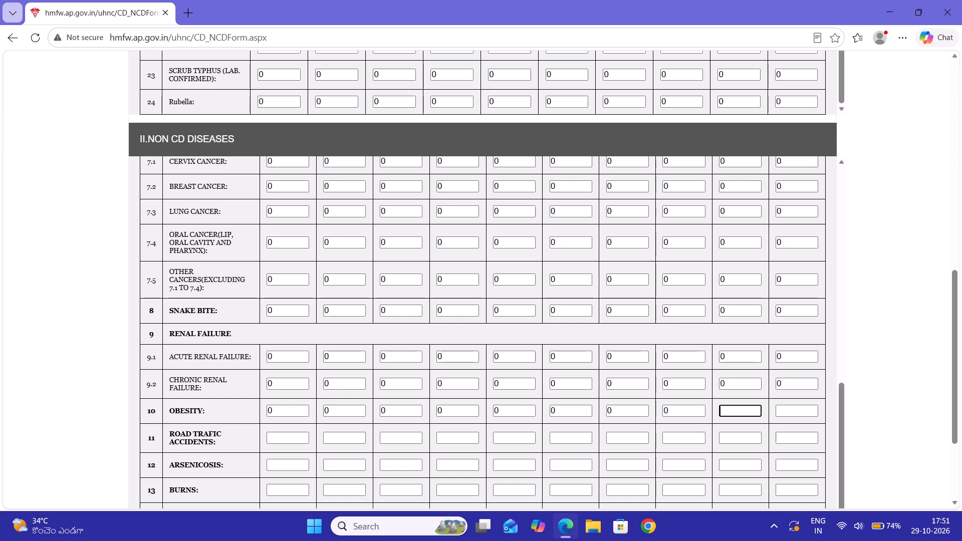
key("0")
key("Tab")
key("0")
key("Tab")
Enter 0 in all ten male and female fields of the Road Trafic Accidents row.
key("0")
key("Tab")
key("0")
key("Tab")
key("0")
key("Tab")
key("0")
key("Tab")
key("0")
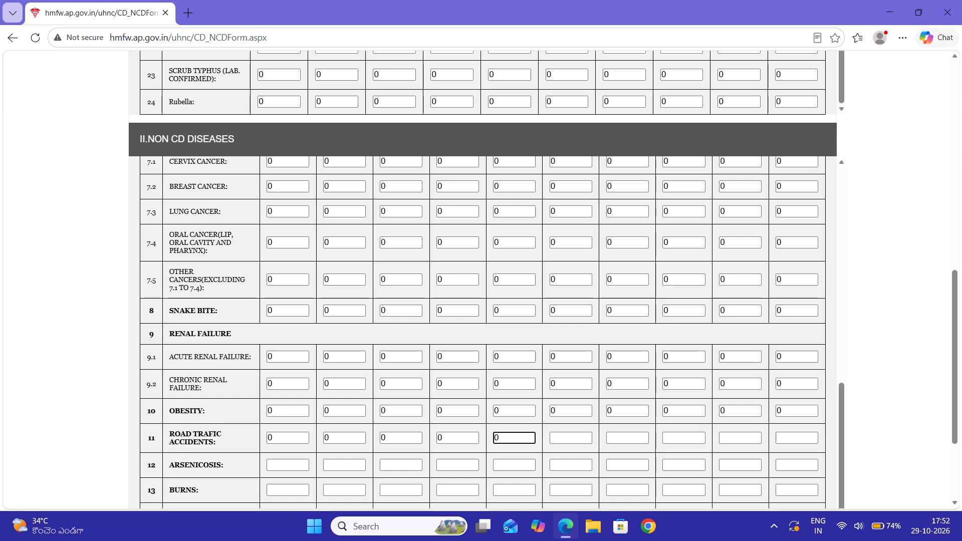
key("Tab")
key("0")
key("Tab")
key("0")
key("Tab")
key("0")
key("Tab")
key("0")
key("Tab")
key("0")
key("Tab")
Enter 0 in all ten male and female fields of the Arsenicosis row.
key("0")
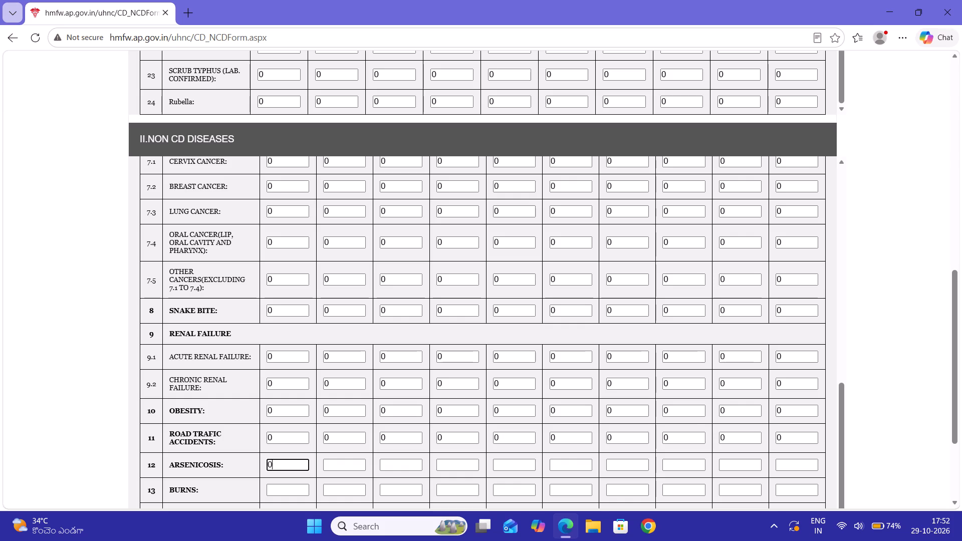
key("Tab")
key("0")
key("Tab")
key("0")
key("Tab")
key("0")
key("Tab")
key("0")
key("Tab")
key("0")
key("Tab")
key("0")
key("Tab")
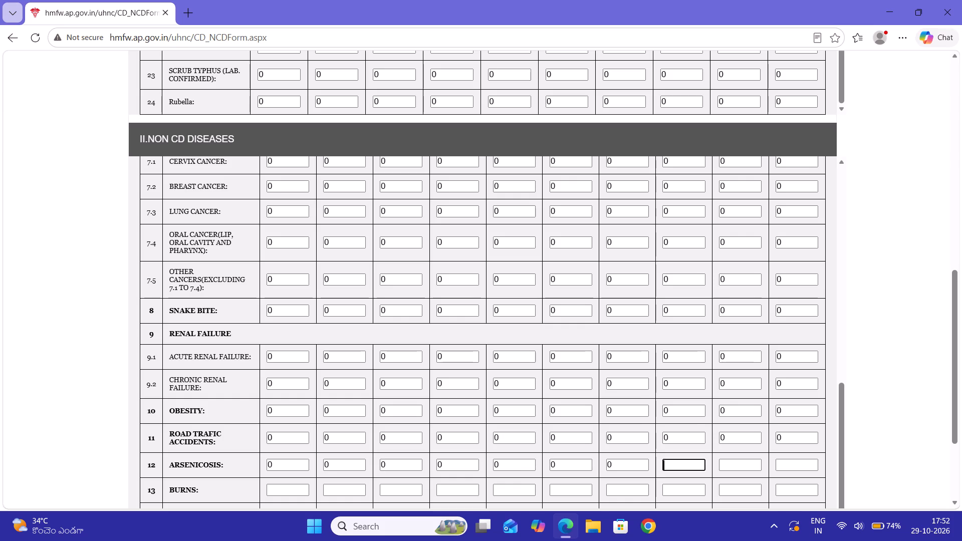
key("0")
key("Tab")
key("0")
key("Tab")
key("0")
key("Tab")
Fill the Burns row with 3 and 4 in the first male and female fields and 0 in the remaining eight.
key("0")
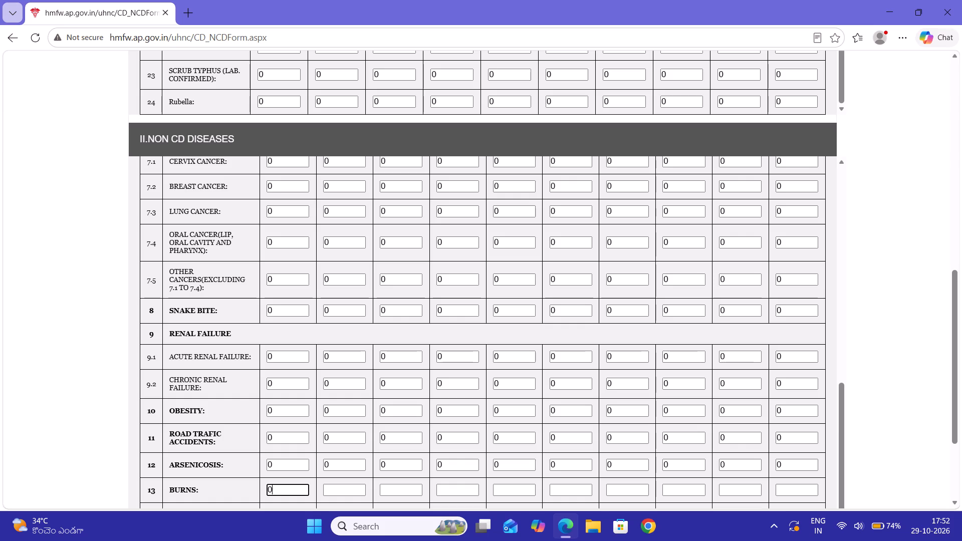
key("BackSpace")
key("3")
key("Tab")
key("4")
key("Tab")
key("0")
key("Tab")
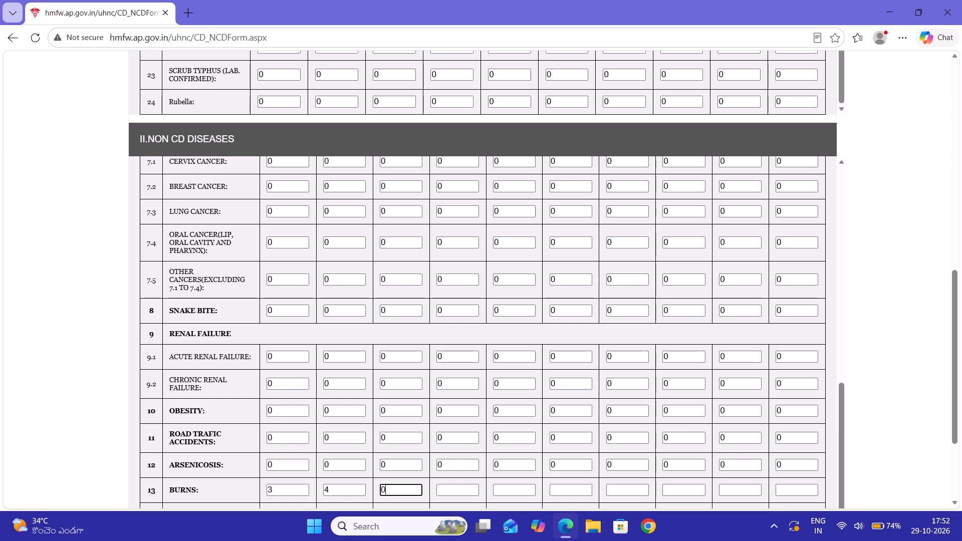
key("0")
key("Tab")
key("0")
key("Tab")
key("0")
key("Tab")
key("0")
key("Tab")
key("0")
key("Tab")
key("0")
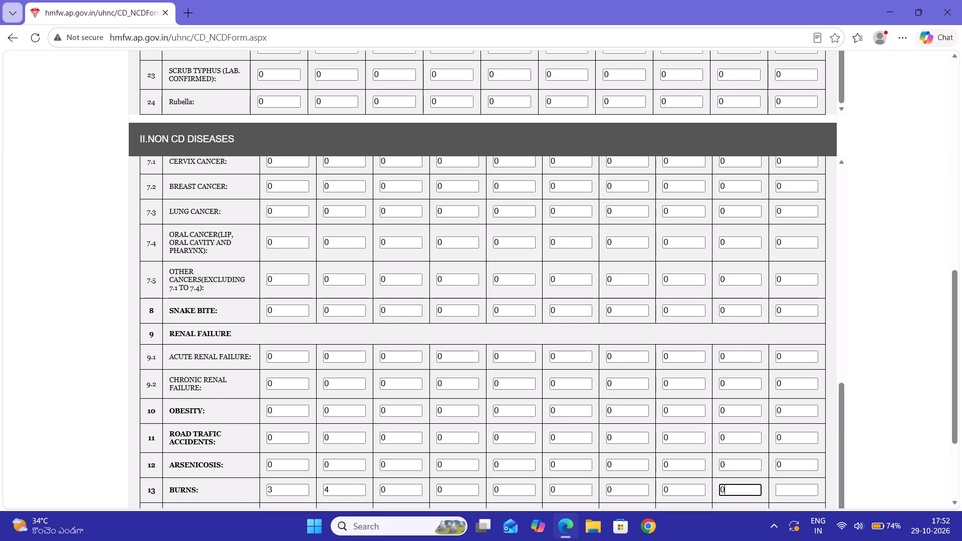
key("Tab")
key("0")
key("Tab")
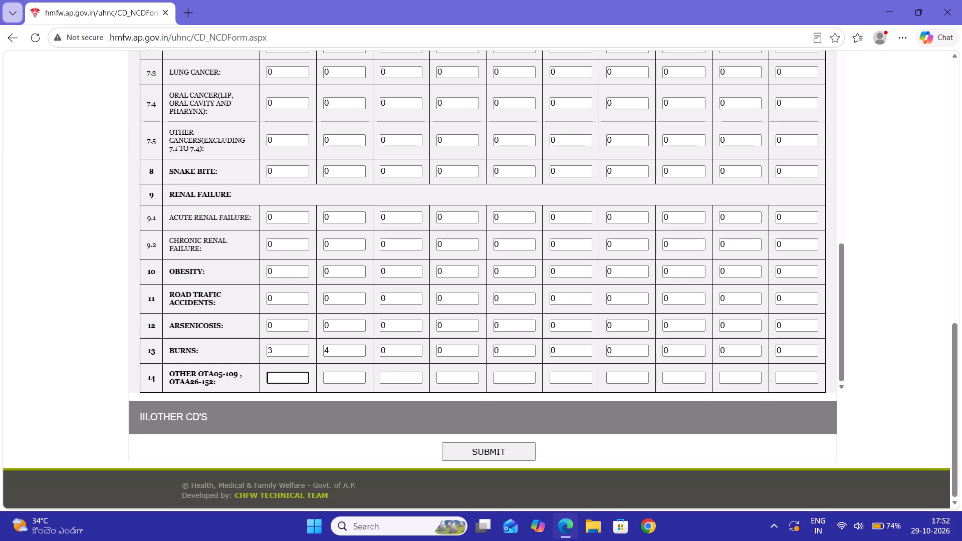
Fill the Other OTA05-109, OTAA26-152 row with 18 and 15 in the first male and female fields and 0 in the remaining eight.
type("18")
key("Tab")
type("15")
key("Tab")
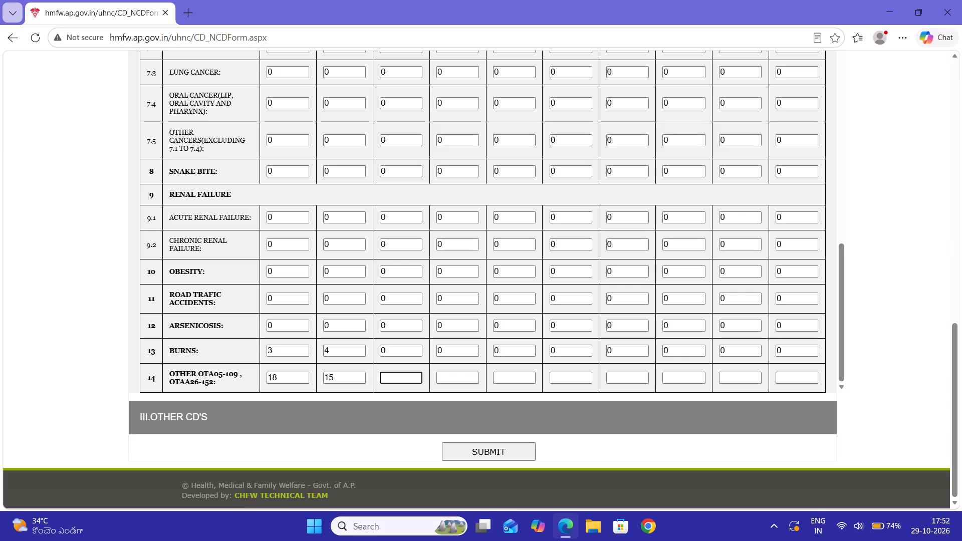
key("0")
key("Tab")
key("0")
key("Tab")
key("0")
key("Tab")
key("0")
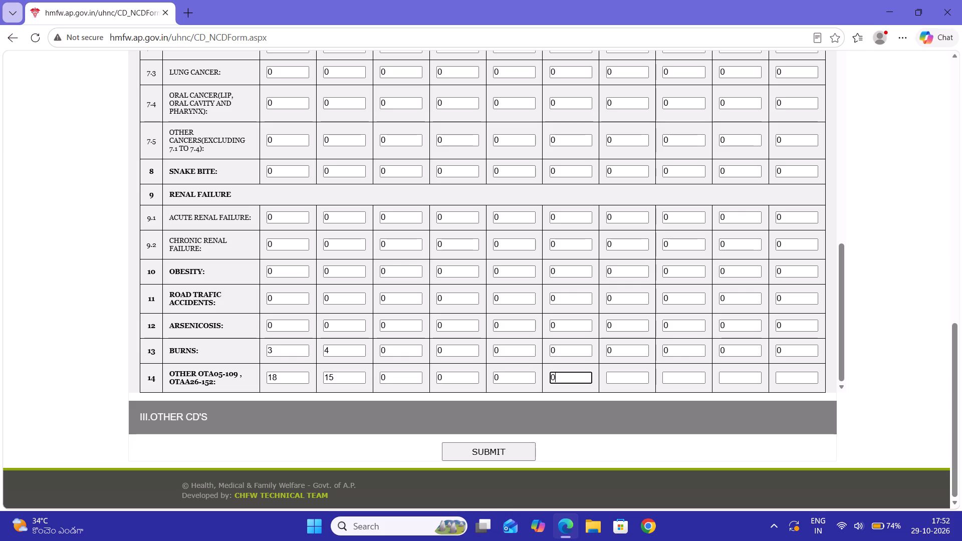
key("Tab")
key("0")
key("Tab")
key("0")
key("Tab")
key("0")
key("Tab")
key("0")
key("Tab")
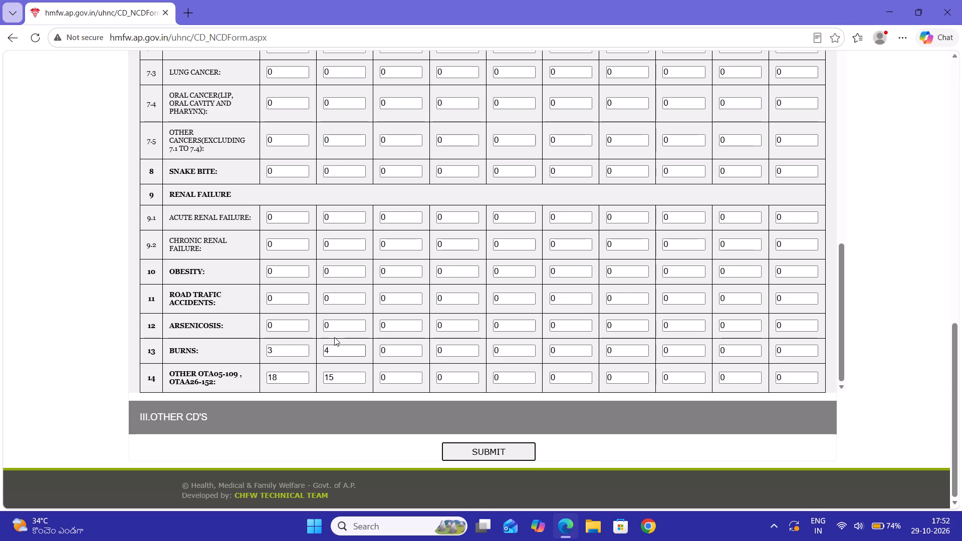
Expand the III. Other CD's section and enter 0 in all ten male and female fields of its Mumps row.
left_click(181, 416)
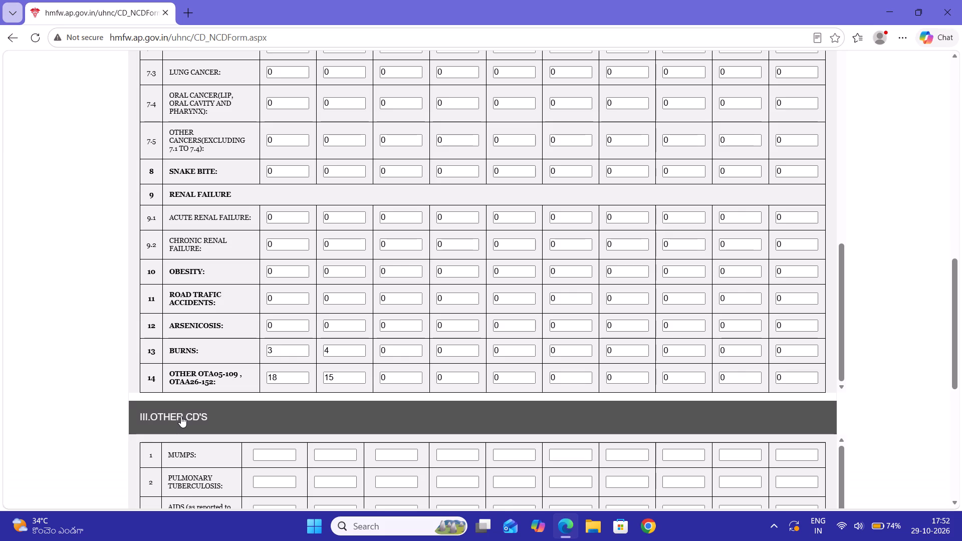
left_click(263, 454)
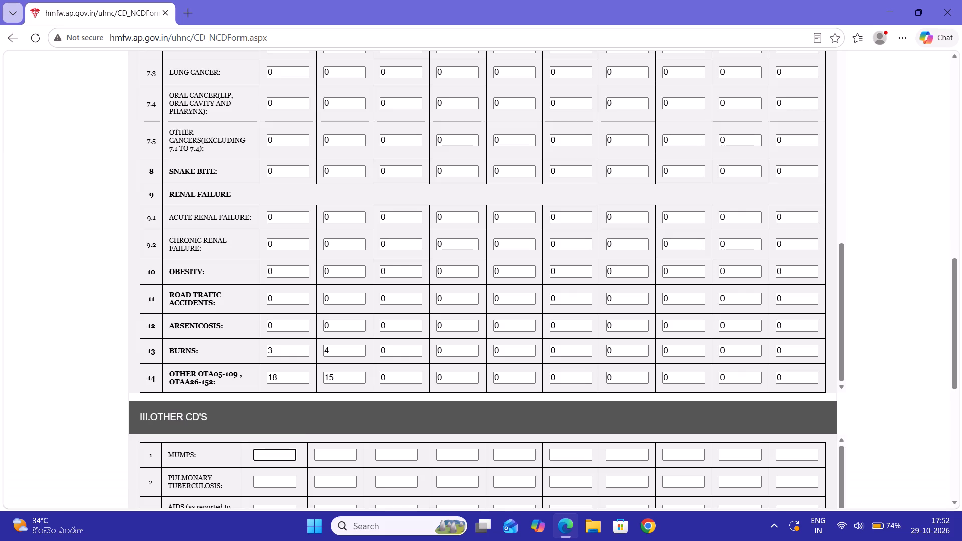
key("0")
key("Tab")
key("0")
key("Tab")
key("0")
key("Tab")
key("0")
key("Tab")
key("0")
key("Tab")
key("0")
key("Tab")
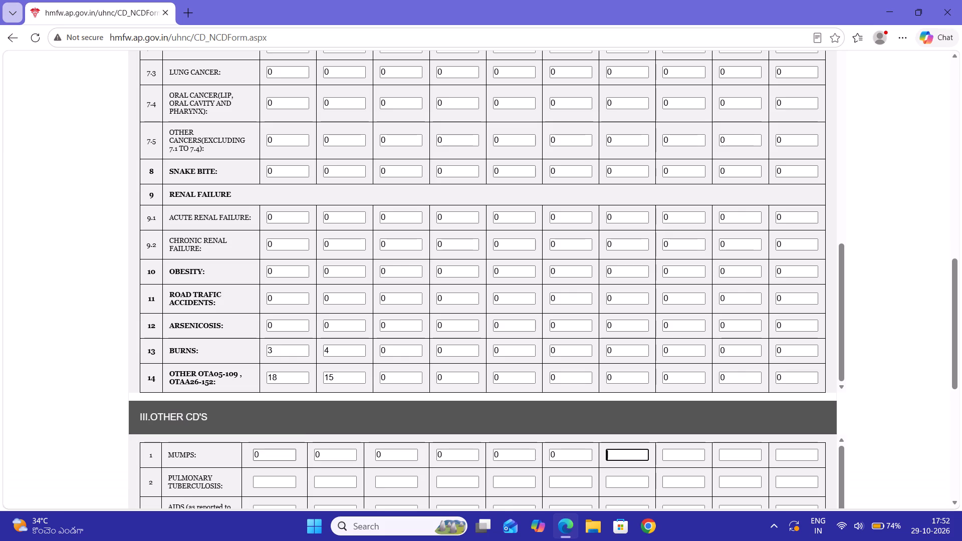
key("0")
key("Tab")
key("0")
key("Tab")
key("0")
key("Tab")
key("0")
key("Tab")
Fill the Pulmonary Tuberculosis row with 2, 2, 16 and 8 in the first four fields and 0 in the remaining six.
key("0")
key("Tab")
key("0")
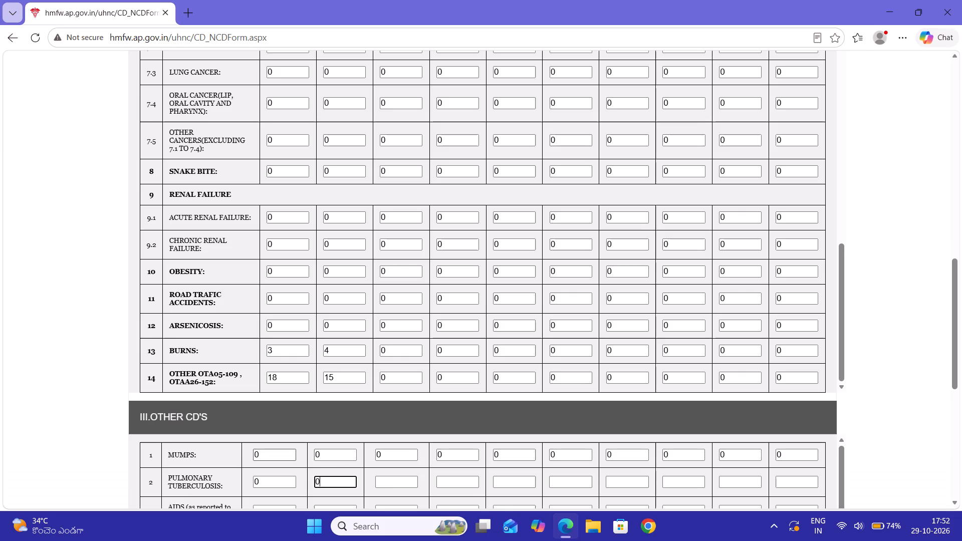
left_click(270, 484)
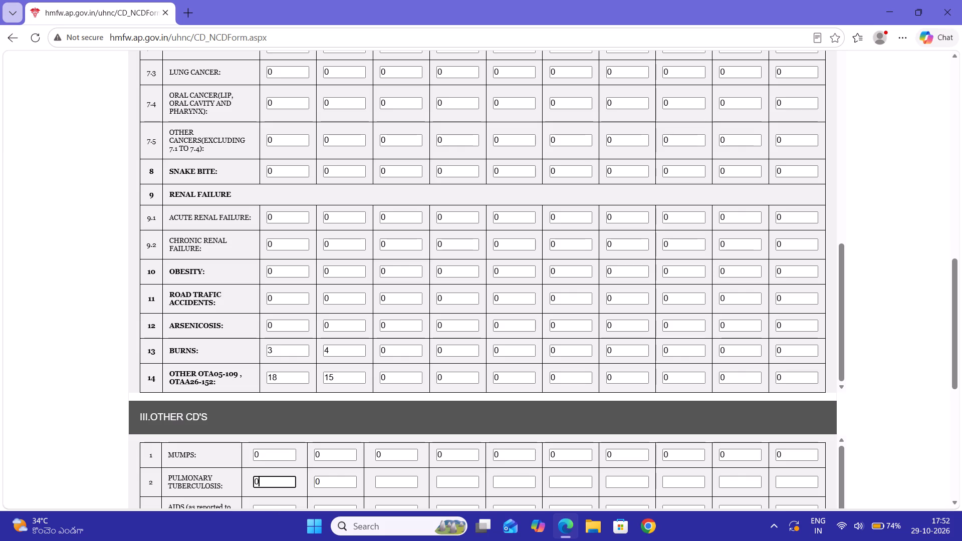
key("BackSpace")
key("2")
key("Tab")
key("2")
key("Tab")
type("16")
key("Tab")
key("8")
key("Tab")
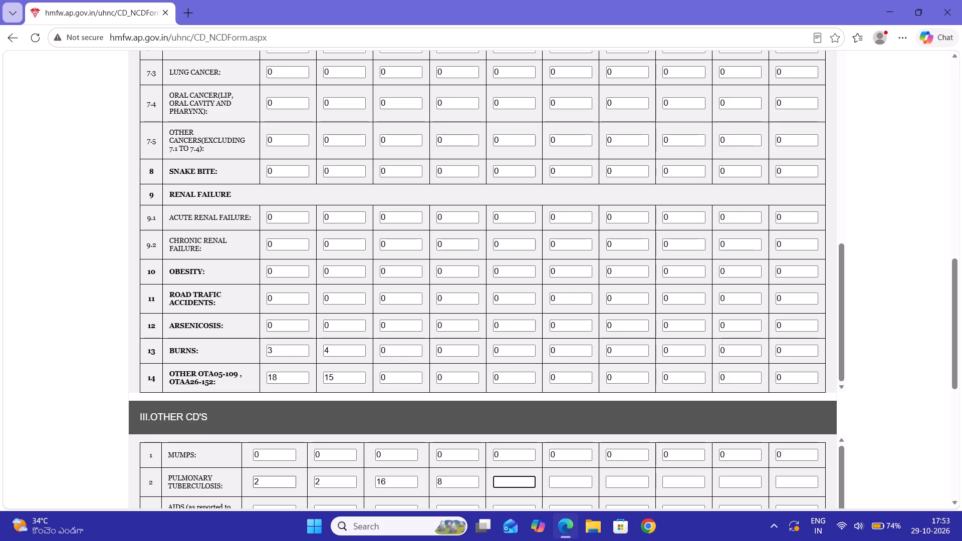
key("0")
key("Tab")
key("0")
key("Tab")
key("0")
key("Tab")
key("0")
key("Tab")
key("0")
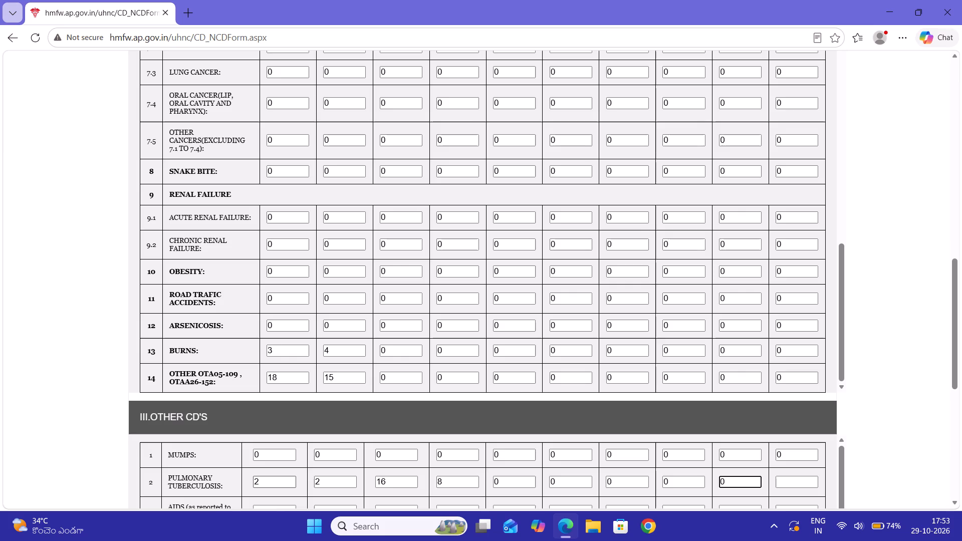
key("Tab")
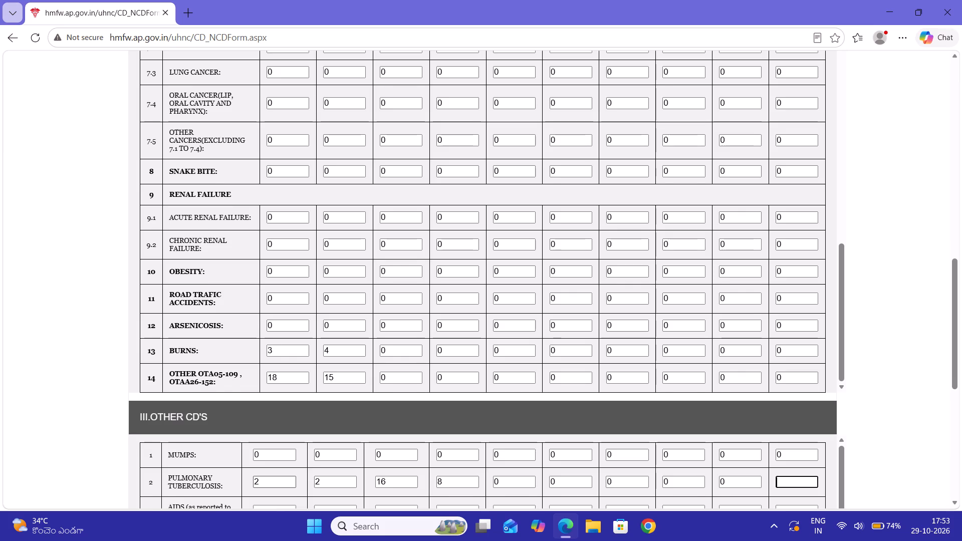
key("0")
key("Tab")
Enter 0 in all ten male and female fields of the AIDS (as reported to NACO) row.
key("0")
key("Tab")
key("0")
key("Tab")
key("0")
key("Tab")
key("0")
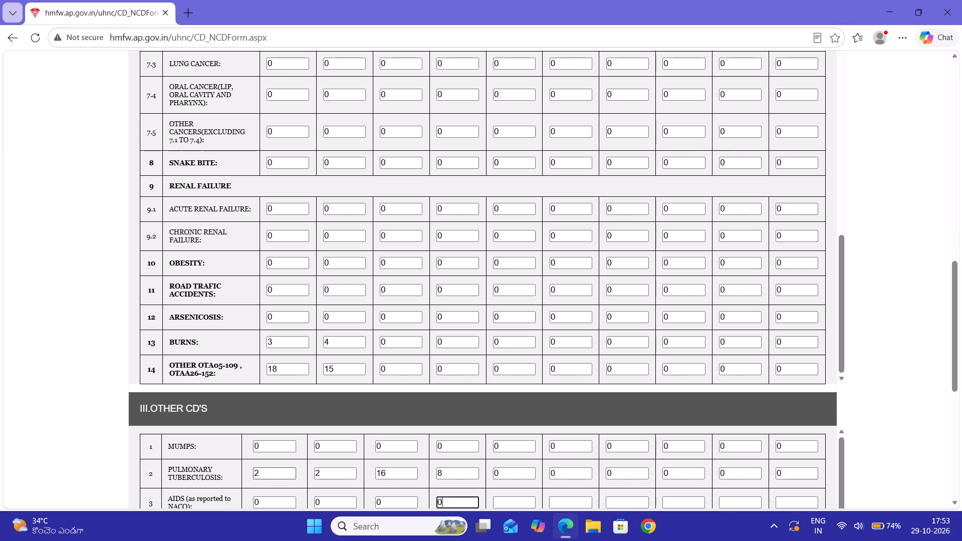
key("Tab")
key("0")
key("Tab")
key("0")
key("Tab")
key("0")
key("Tab")
key("0")
key("Tab")
key("0")
key("Tab")
key("0")
key("Tab")
Enter 0 in all ten male and female fields of the Japanese Encephalitis row.
key("0")
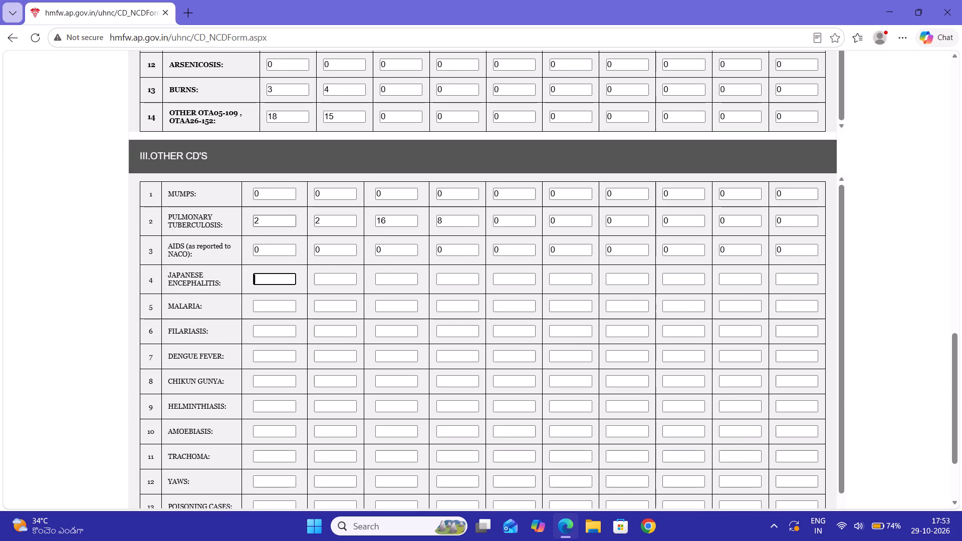
key("Tab")
key("0")
key("Tab")
key("0")
key("Tab")
key("0")
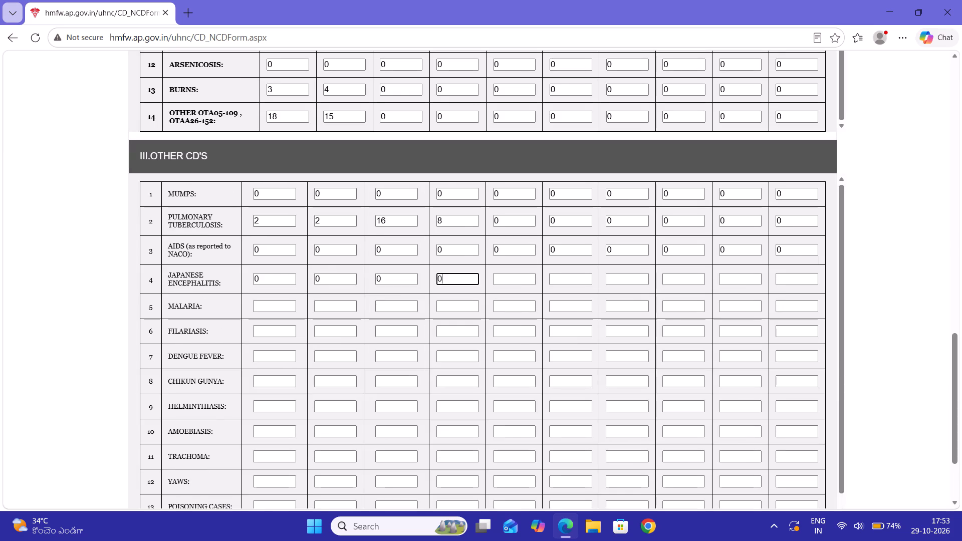
key("Tab")
key("0")
key("Tab")
key("0")
key("Tab")
key("0")
key("Tab")
key("0")
key("Tab")
key("0")
key("Tab")
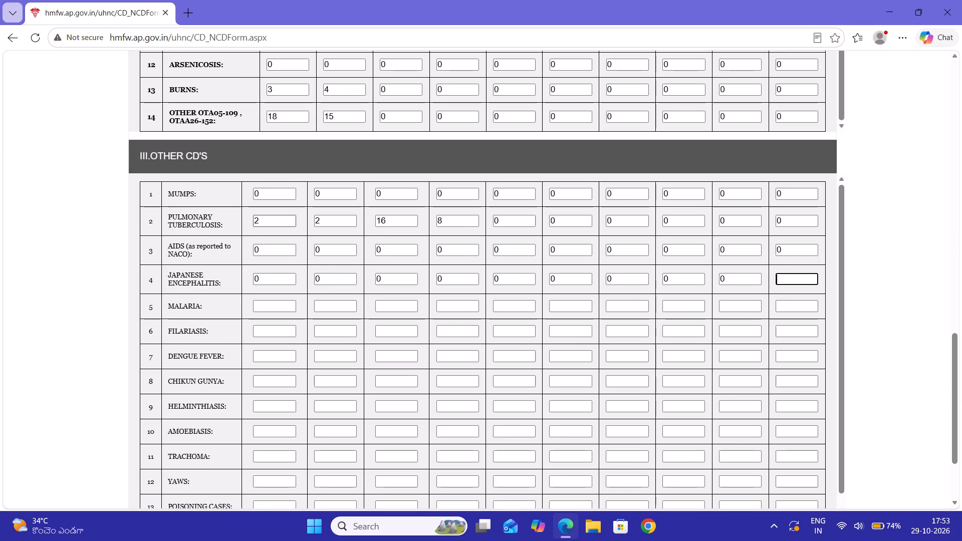
key("0")
key("Tab")
Enter 0 in all ten male and female fields of the Malaria row.
key("0")
key("Tab")
key("0")
key("Tab")
key("0")
key("Tab")
key("0")
key("Tab")
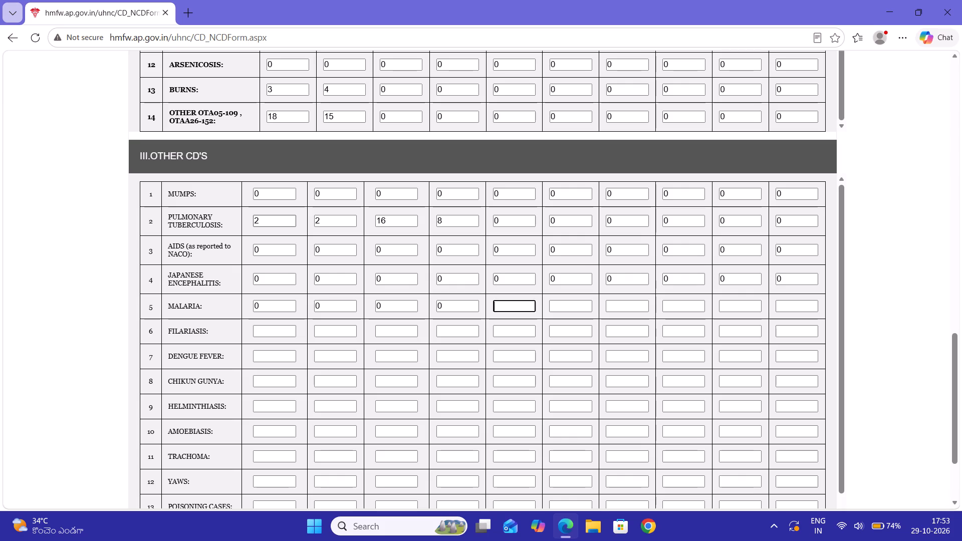
key("0")
key("Tab")
key("0")
key("Tab")
key("0")
key("Tab")
key("0")
key("Tab")
key("0")
key("Tab")
key("0")
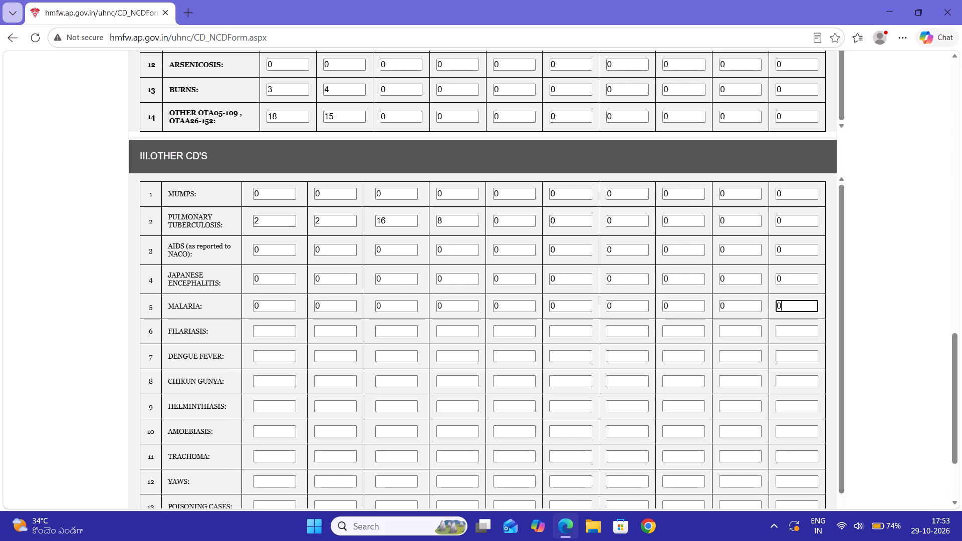
key("Tab")
Enter 0 in all ten male and female fields of the Filariasis row.
key("0")
key("Tab")
key("0")
key("Tab")
key("0")
key("Tab")
key("0")
key("Tab")
key("0")
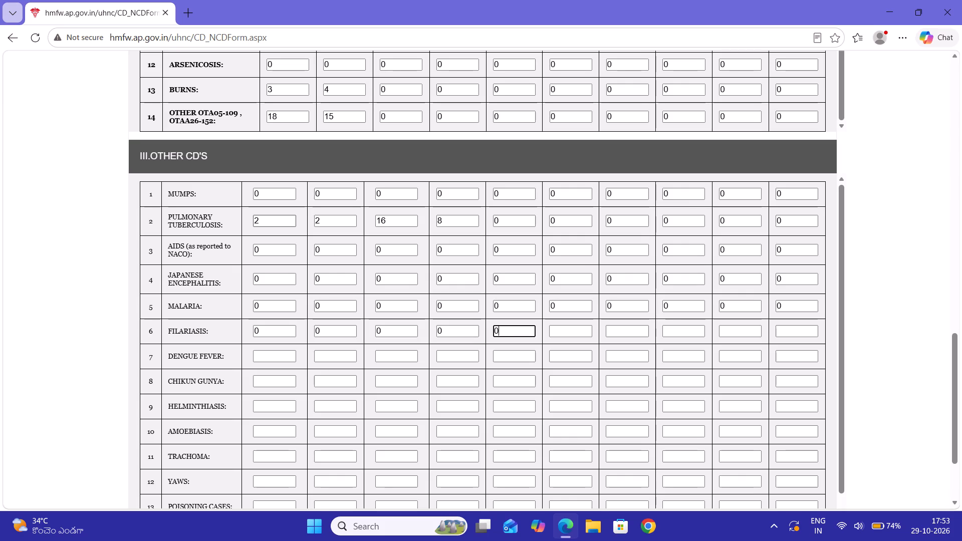
key("Tab")
key("0")
key("Tab")
key("0")
key("Tab")
key("0")
key("Tab")
key("0")
key("Tab")
key("0")
key("Tab")
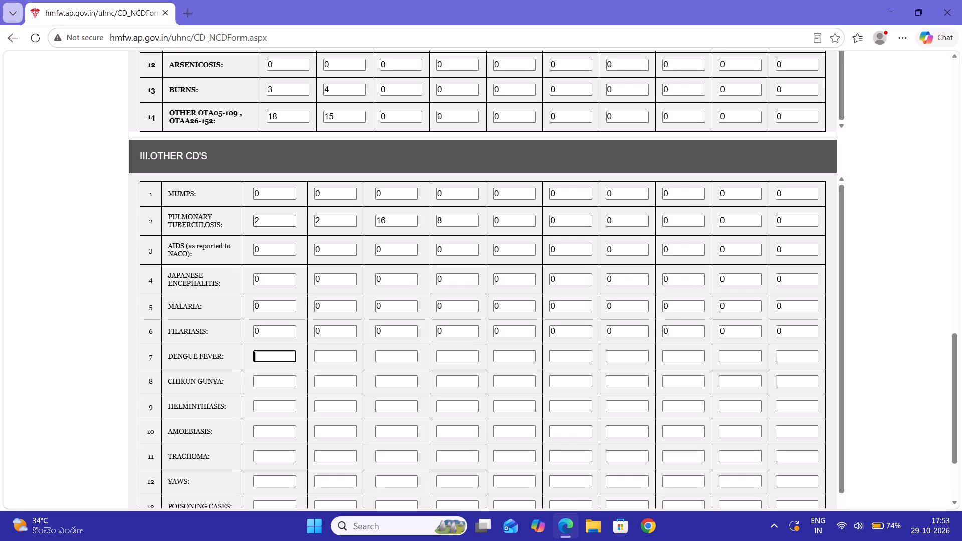
Enter 0 in all ten male and female fields of the Dengue Fever row.
key("0")
key("Tab")
key("0")
key("Tab")
key("0")
key("Tab")
key("0")
key("Tab")
key("0")
key("Tab")
key("0")
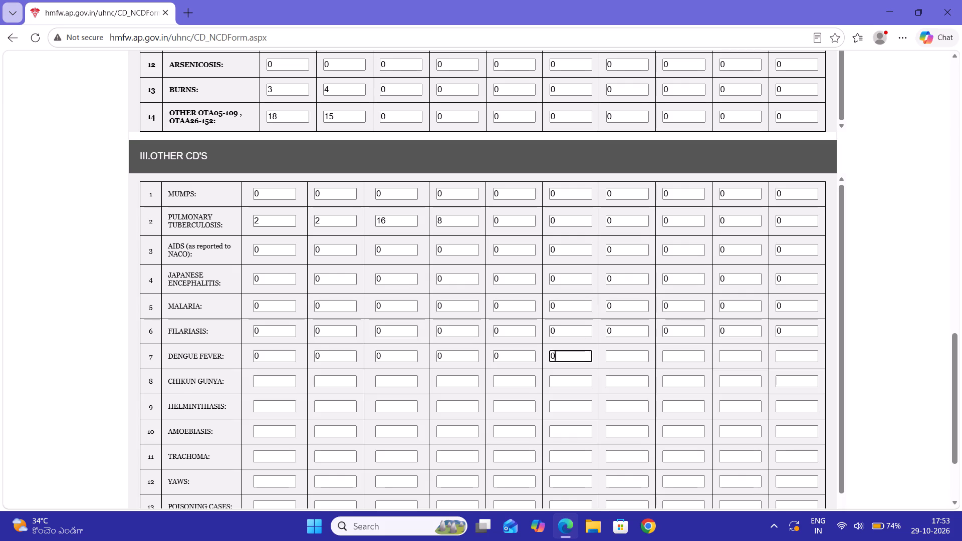
key("Tab")
key("0")
key("Tab")
key("0")
key("Tab")
key("0")
key("Tab")
key("0")
key("Tab")
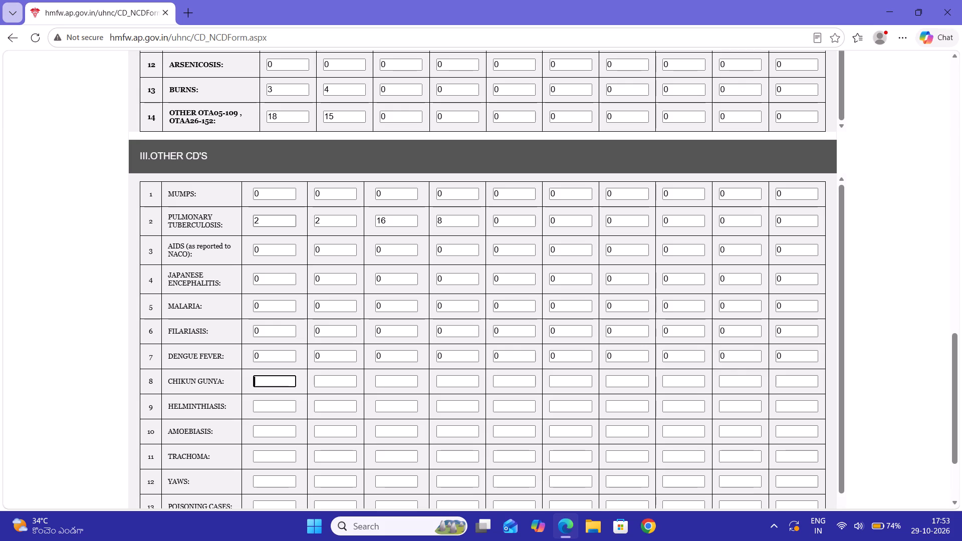
Enter 0 in all ten male and female fields of the Chikun Gunya row.
key("0")
key("Tab")
key("0")
key("Tab")
key("0")
key("Tab")
key("0")
key("Tab")
key("0")
key("Tab")
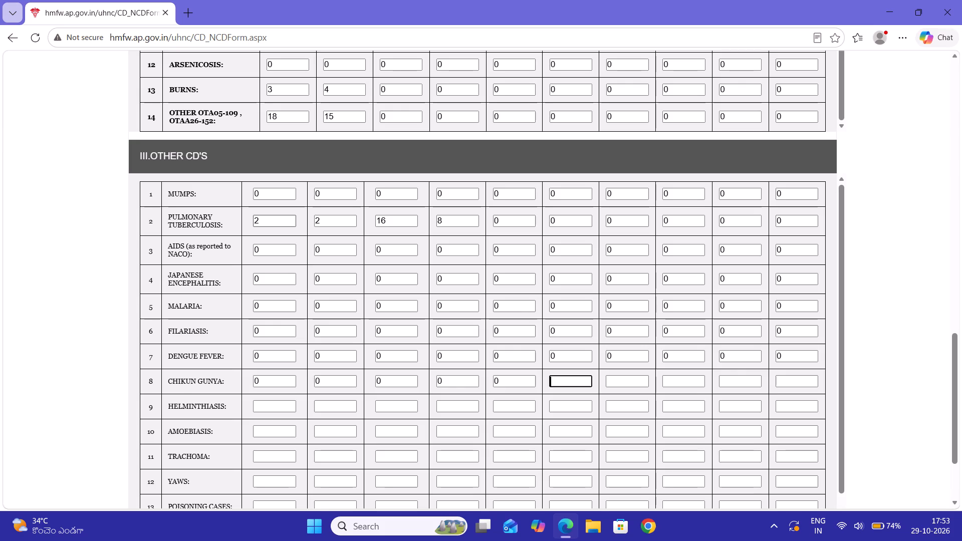
key("0")
key("Tab")
key("0")
key("Tab")
key("0")
key("Tab")
key("0")
key("Tab")
key("0")
key("Tab")
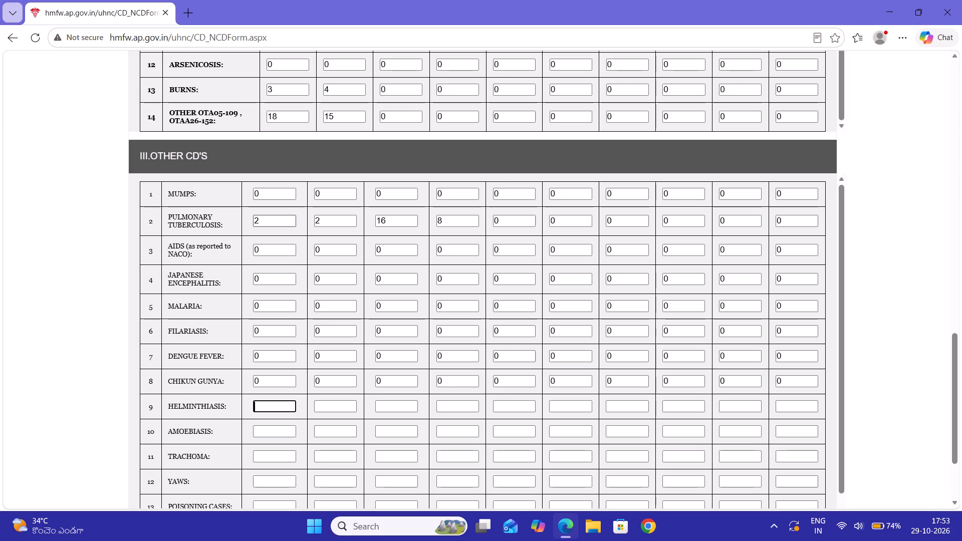
Fill the Helminthiasis row with 1 and 1 in the first male and female fields and 0 in the remaining eight.
key("1")
key("Tab")
key("1")
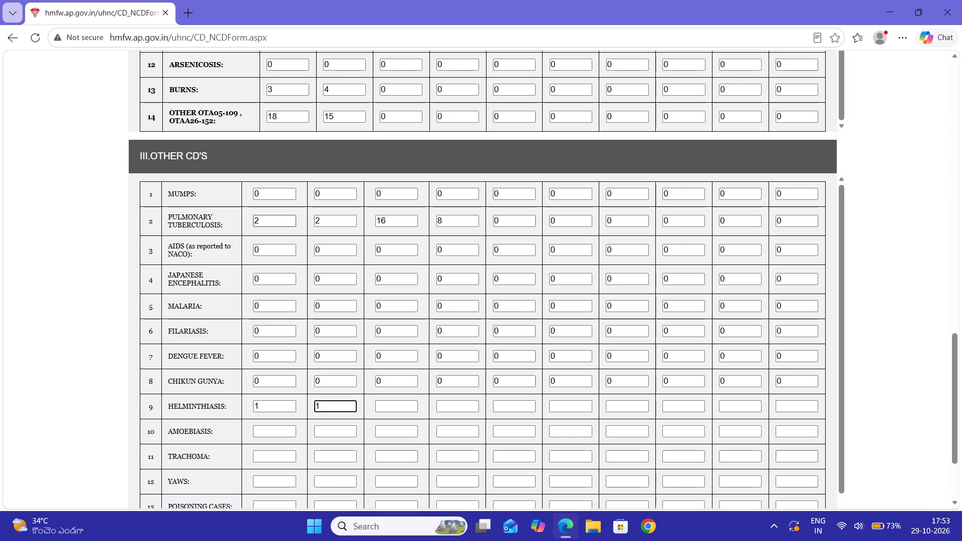
key("Tab")
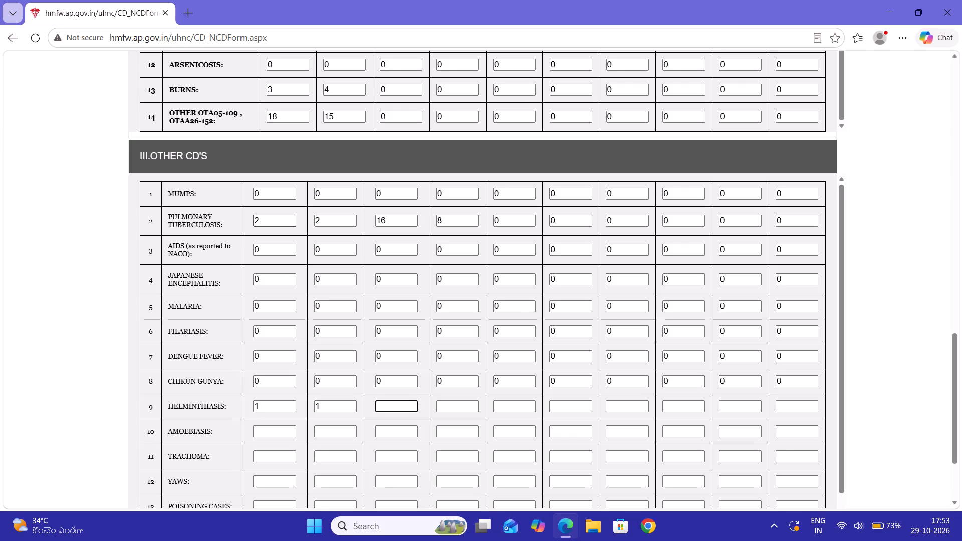
key("0")
key("Tab")
key("0")
key("Tab")
key("0")
key("Tab")
key("0")
key("Tab")
key("0")
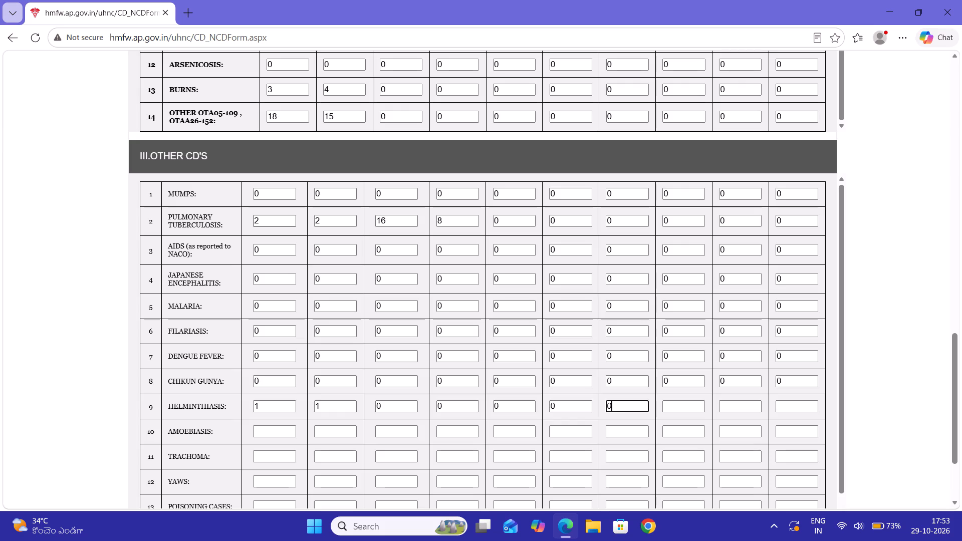
key("Tab")
key("0")
key("Tab")
key("0")
key("Tab")
key("0")
key("Tab")
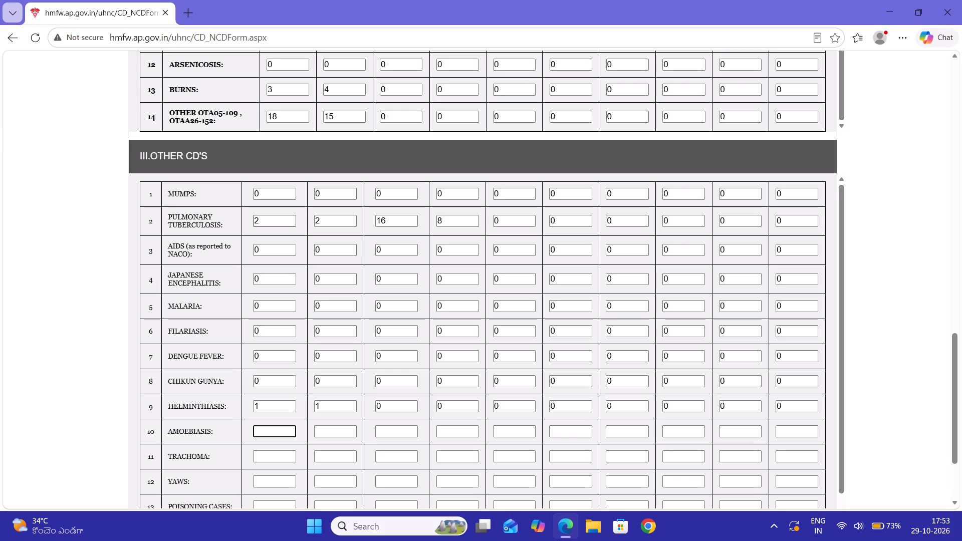
Enter 0 in all ten male and female fields of the Amoebiasis row.
key("0")
key("Tab")
key("0")
key("Tab")
key("0")
key("Tab")
key("0")
key("Tab")
key("0")
key("Tab")
key("0")
key("Tab")
key("0")
key("Tab")
key("0")
key("Tab")
key("0")
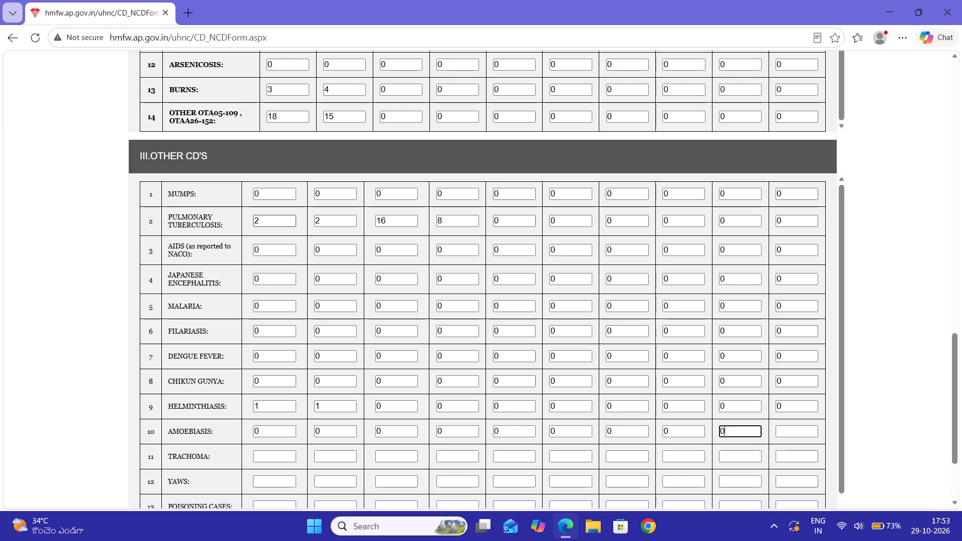
key("Tab")
key("0")
key("Tab")
Enter 0 in all ten male and female fields of the Trachoma row.
key("0")
key("Tab")
key("0")
key("Tab")
key("0")
key("Tab")
key("0")
key("Tab")
key("0")
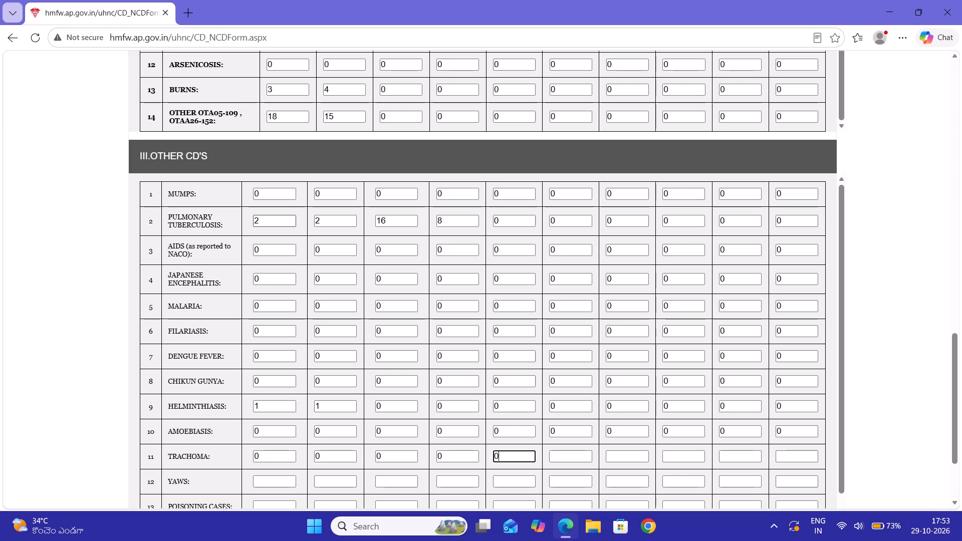
key("Tab")
key("0")
key("Tab")
key("0")
key("Tab")
key("0")
key("Tab")
key("0")
key("Tab")
key("0")
key("Tab")
Enter 0 in all ten male and female fields of the Yaws row.
key("0")
key("Tab")
key("0")
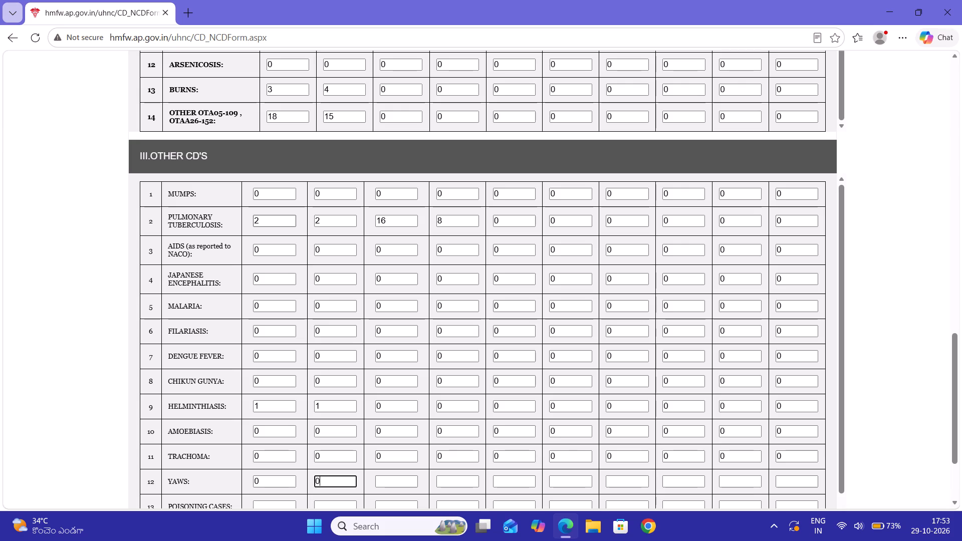
key("Tab")
key("0")
key("Tab")
key("0")
key("Tab")
key("0")
key("Tab")
key("0")
key("Tab")
key("0")
key("Tab")
key("0")
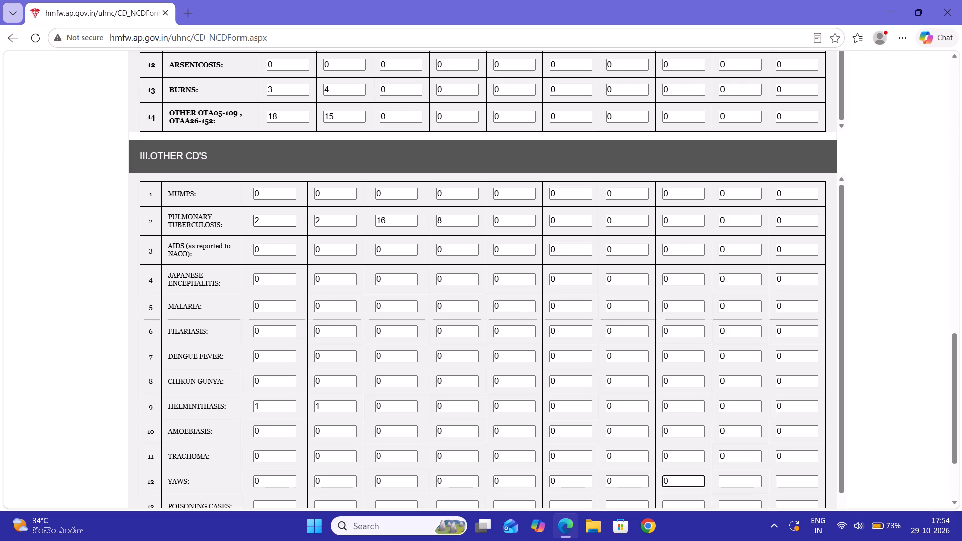
key("Tab")
key("0")
key("Tab")
key("0")
key("Tab")
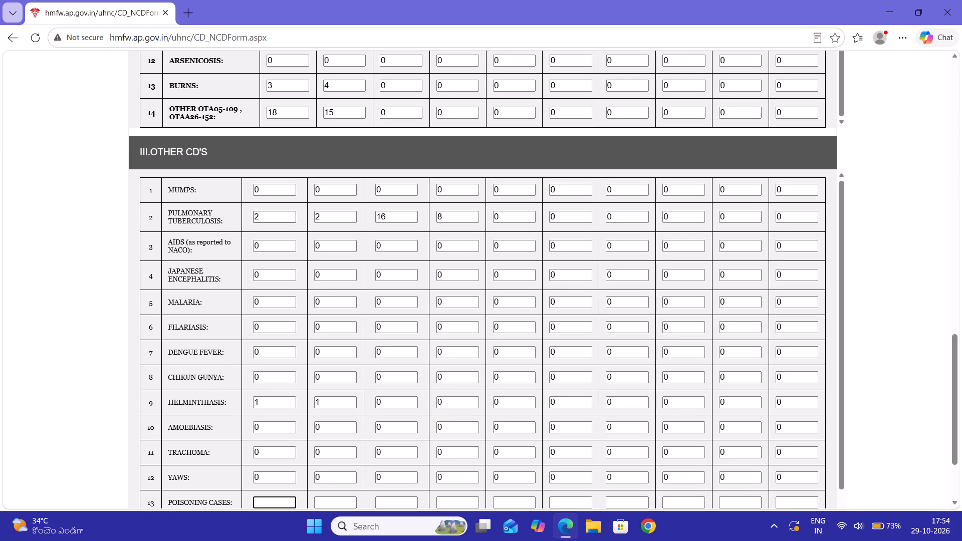
Enter 0 in all ten male and female fields of the Poisoning Cases row.
key("0")
key("Tab")
key("0")
key("Tab")
key("0")
key("Tab")
key("0")
key("Tab")
key("0")
key("Tab")
key("0")
key("Tab")
key("0")
key("Tab")
key("0")
key("Tab")
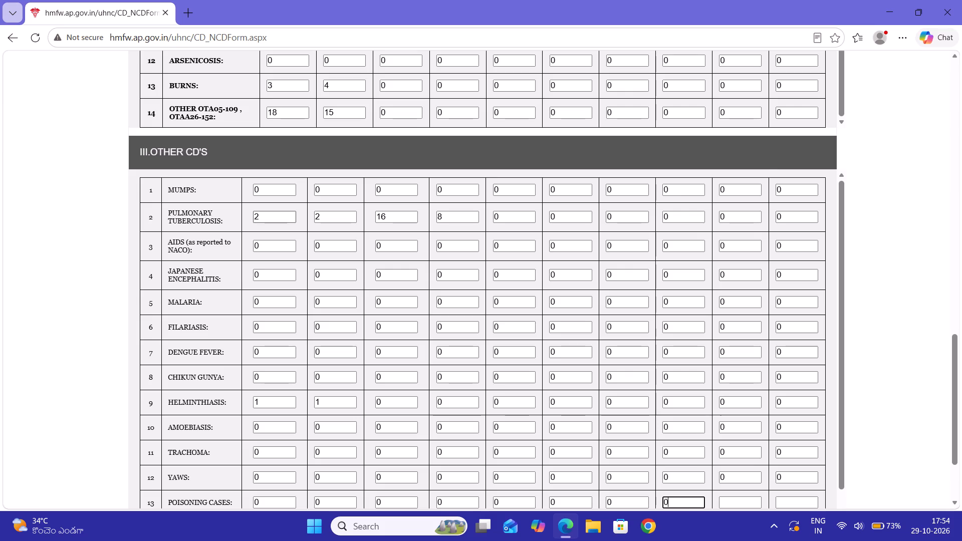
key("0")
key("Tab")
key("0")
key("Tab")
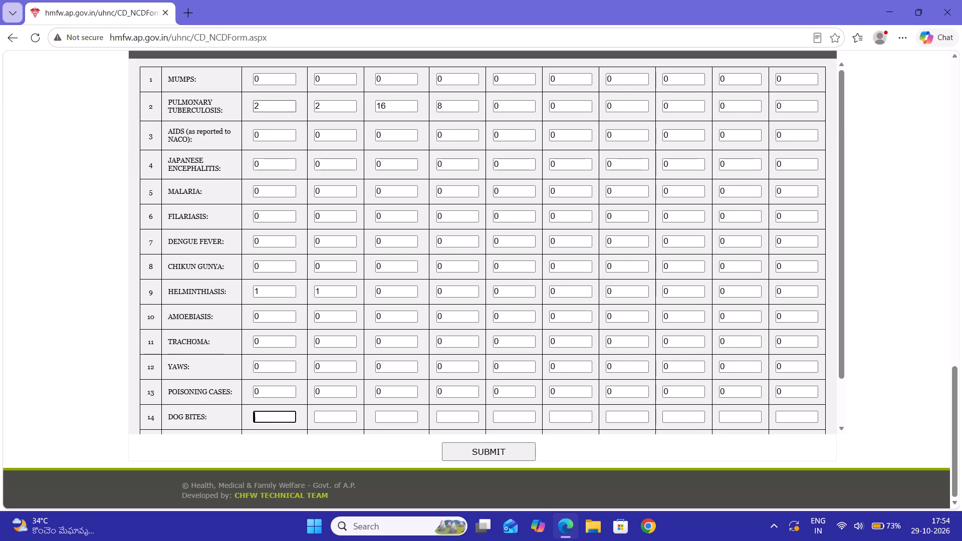
Fill the Dog Bites row with 14 and 5 in the first male and female fields and 0 in the remaining eight.
type("14")
key("Tab")
key("5")
key("Tab")
key("0")
key("Tab")
key("0")
key("Tab")
key("0")
key("Tab")
key("0")
key("Tab")
key("0")
key("Tab")
key("0")
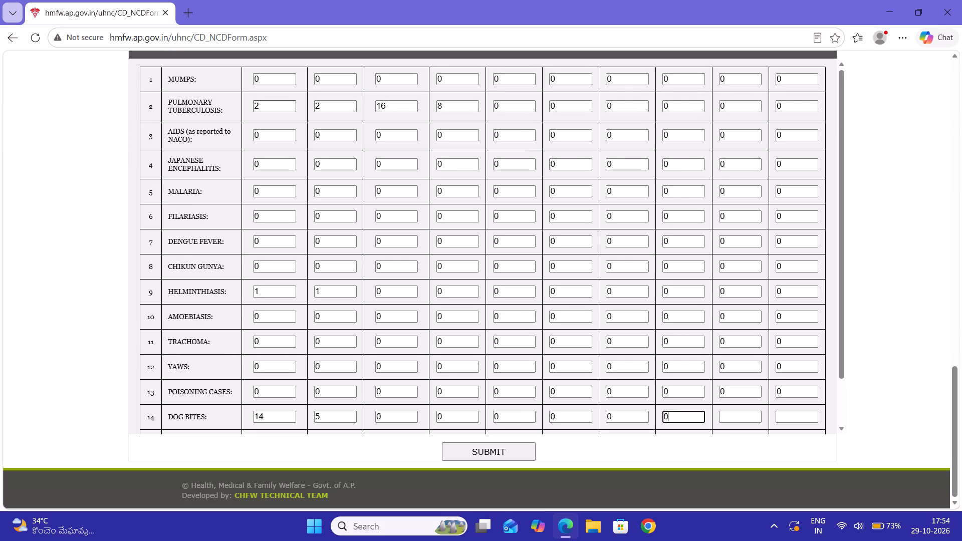
key("Tab")
key("0")
key("Tab")
key("0")
key("Tab")
Enter 0 in all ten male and female fields of the Swine Flue (H1,N1) row.
key("0")
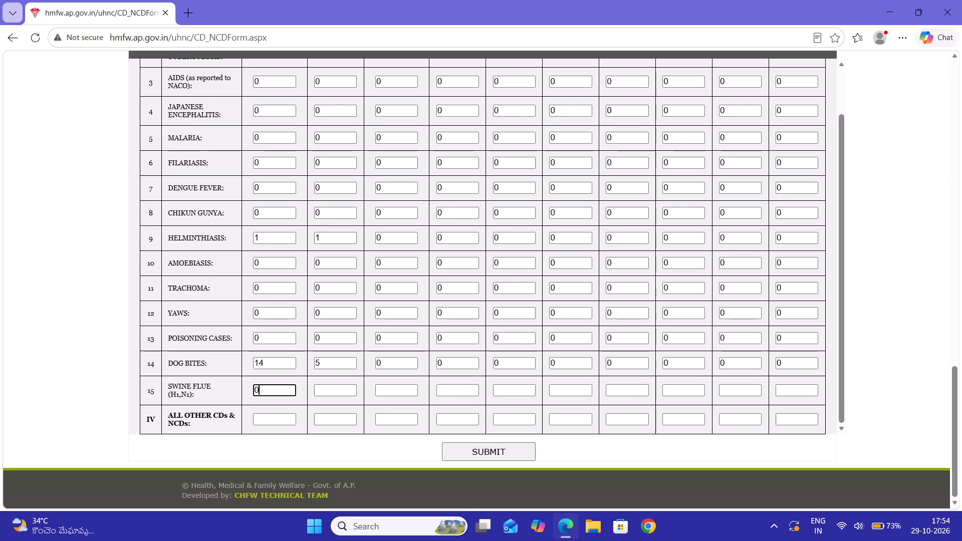
key("Tab")
key("0")
key("Tab")
key("0")
key("Tab")
key("0")
key("Tab")
key("0")
key("Tab")
key("0")
key("Tab")
key("0")
key("Tab")
key("0")
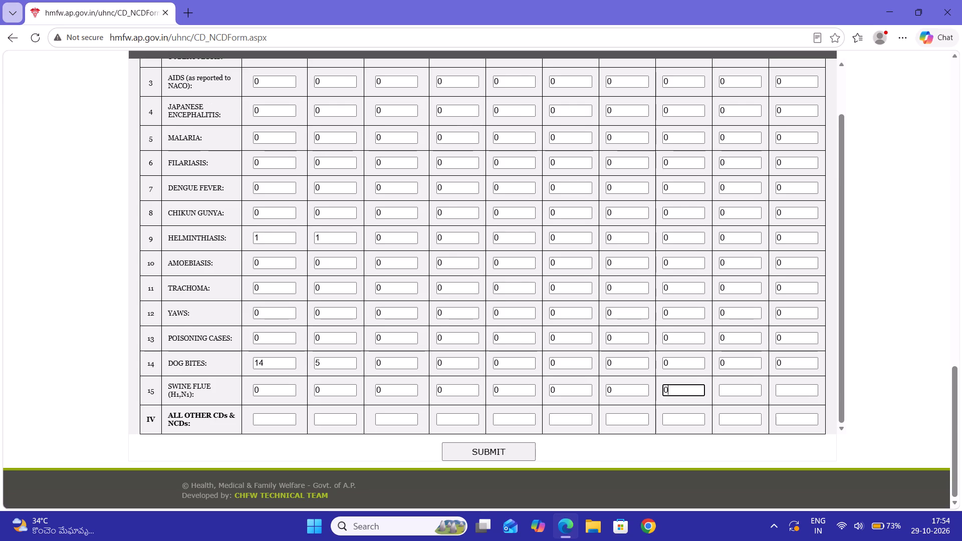
key("Tab")
key("0")
key("Tab")
key("0")
key("Tab")
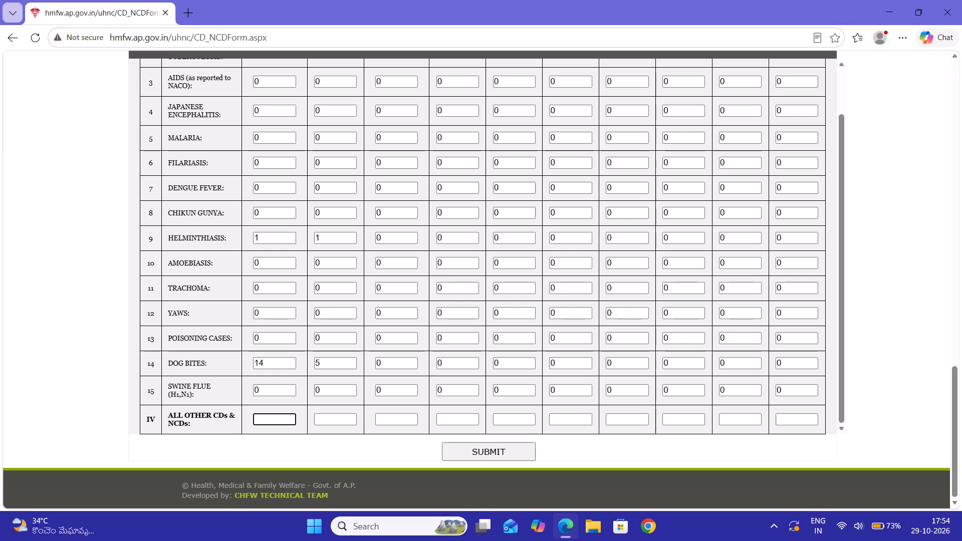
Fill the All Other CDs & NCDs row with 949, 796, 36 and 48 in the first four fields and 0 in the remaining six.
type("94")
key("9")
key("Tab")
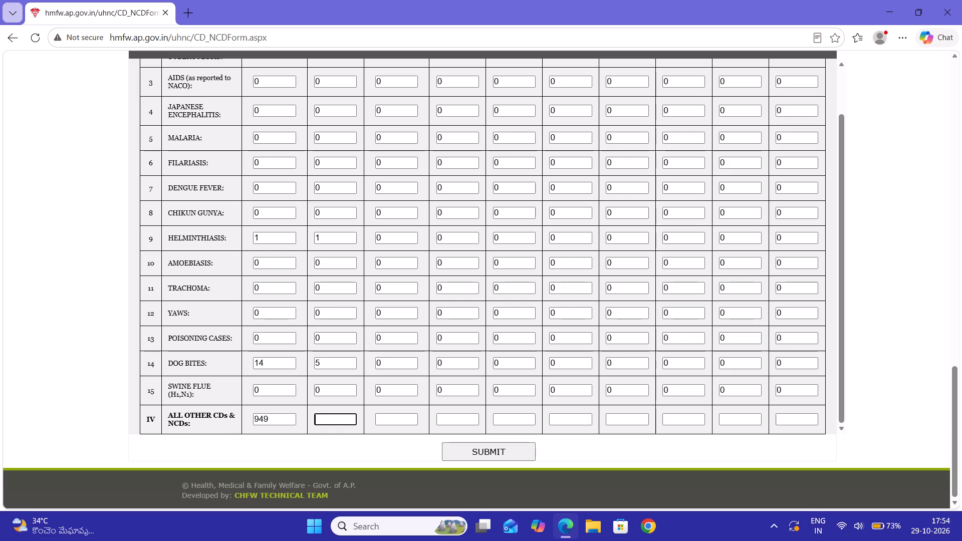
type("796")
key("Tab")
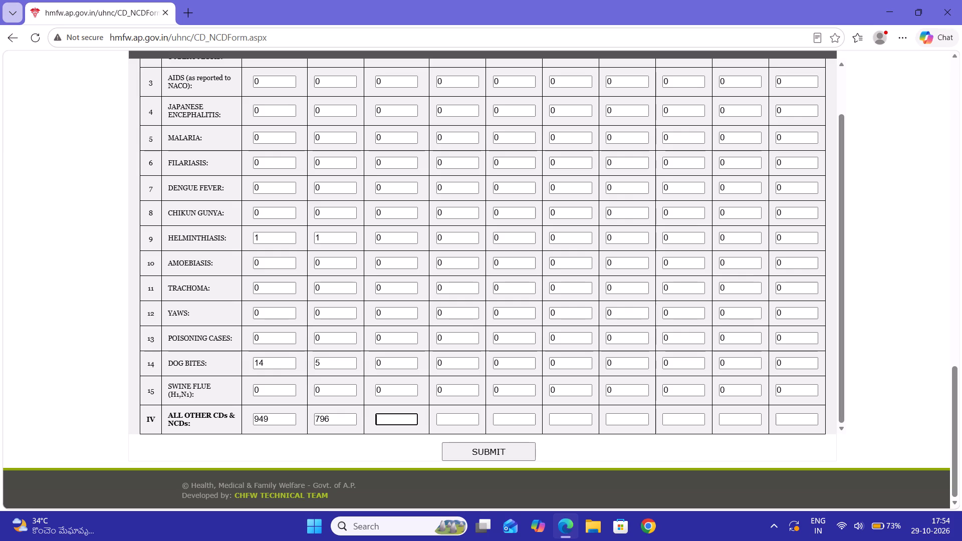
type("36")
key("Tab")
key("4")
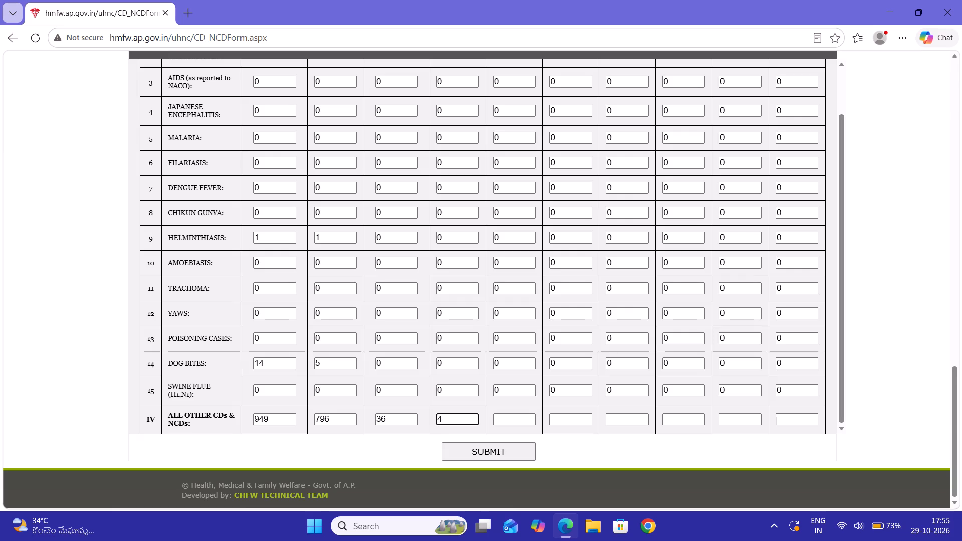
key("8")
key("Tab")
key("0")
key("Tab")
key("0")
key("Tab")
key("0")
key("Tab")
key("0")
key("Tab")
key("0")
key("Tab")
key("0")
key("Tab")
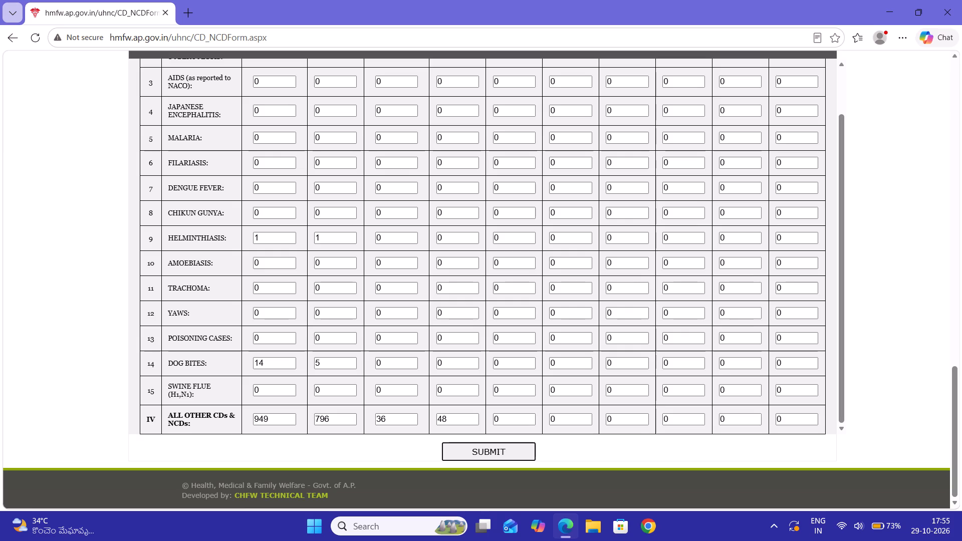